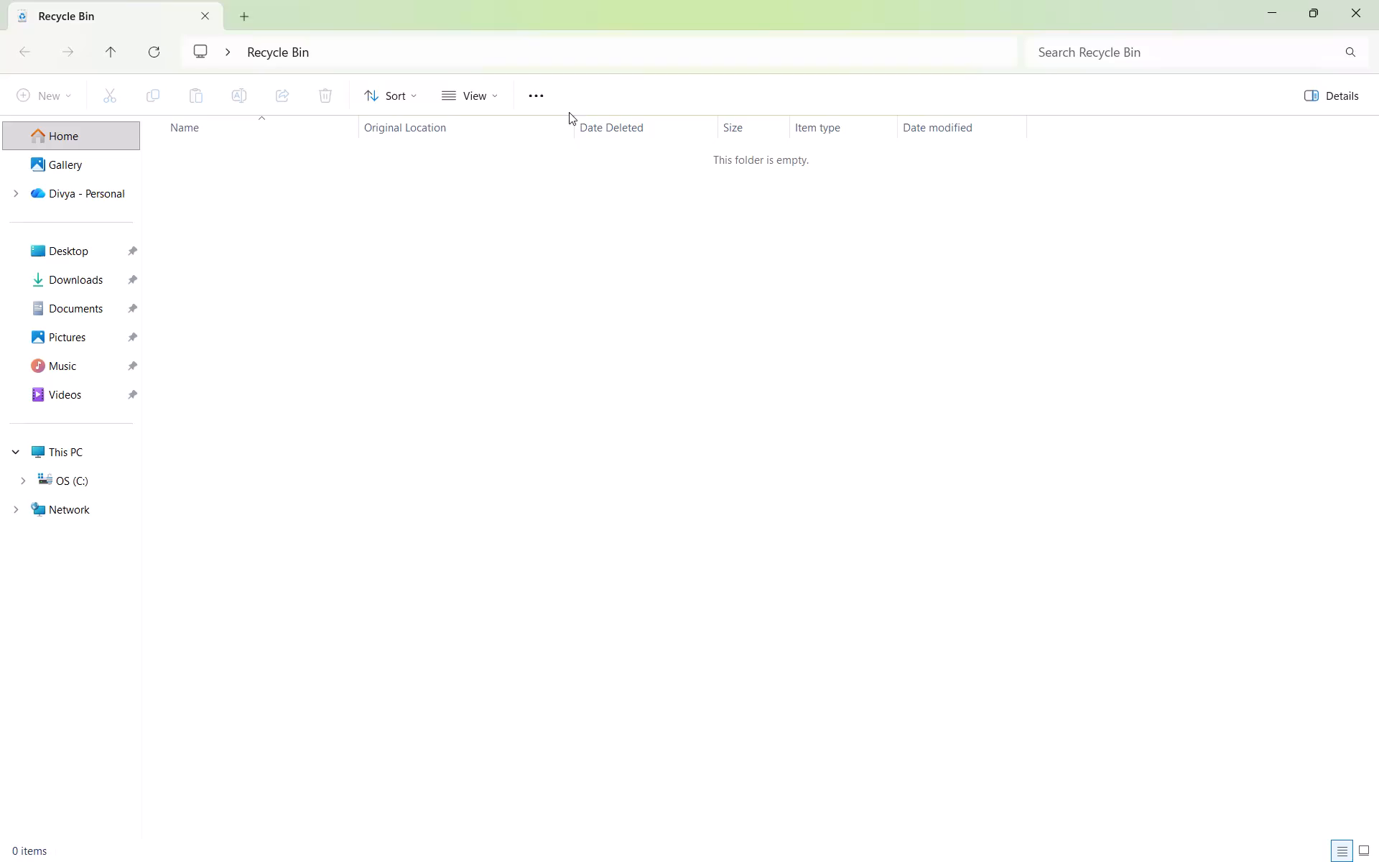
# Open the video in the Screen Recordings folder under Videos and maximize the Media Player window.
pyautogui.click(75, 386)
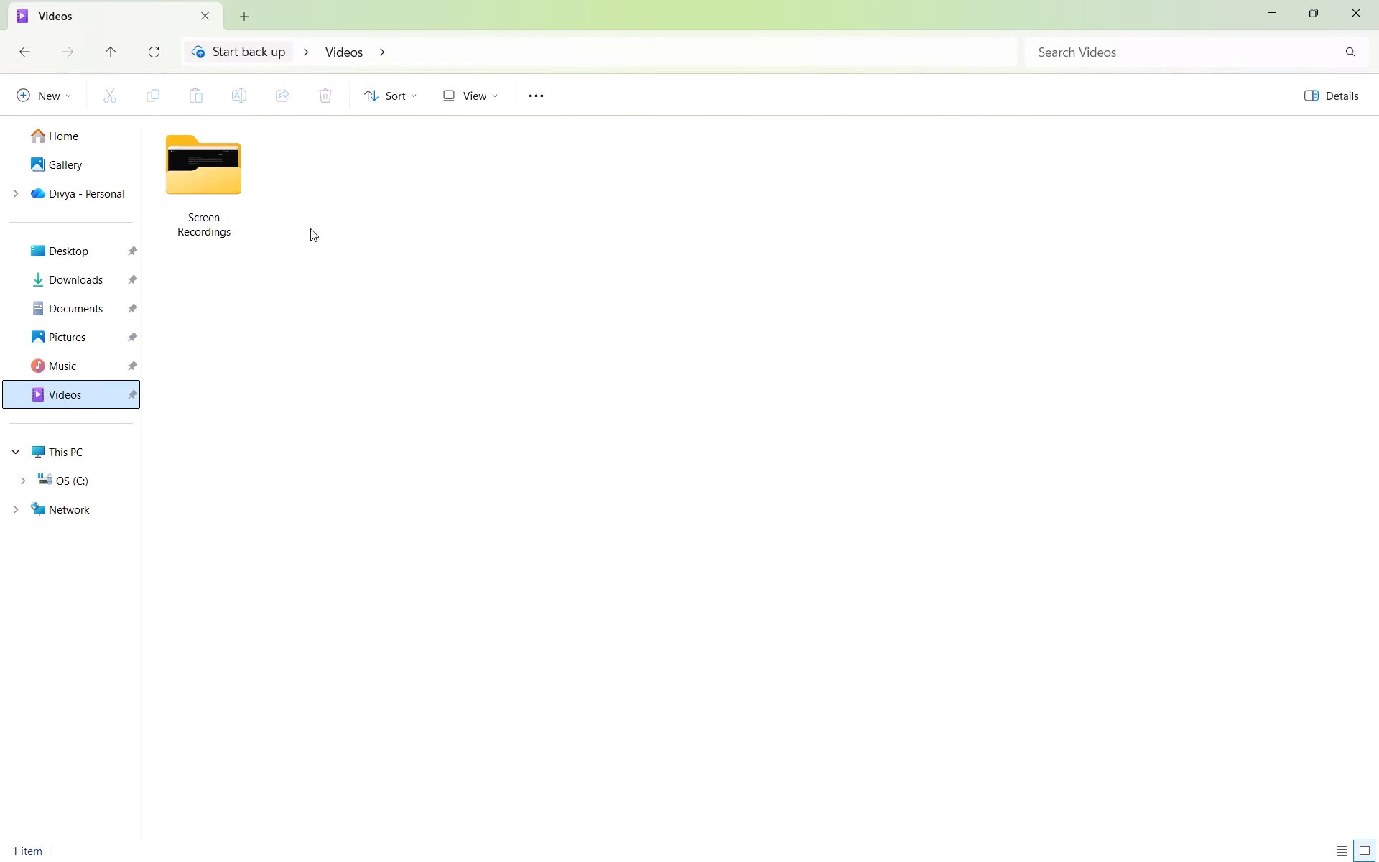
pyautogui.doubleClick(197, 197)
pyautogui.doubleClick(197, 197)
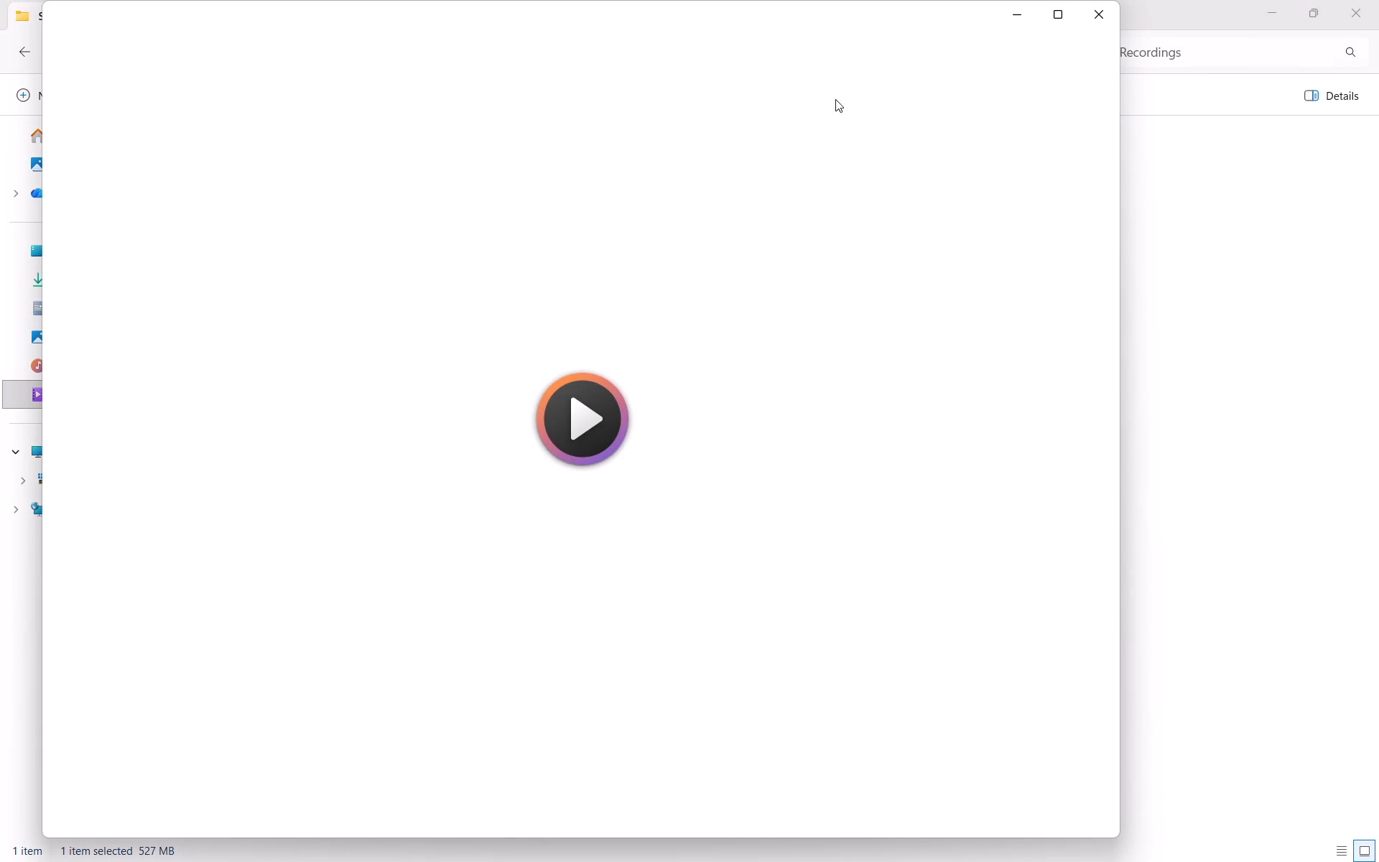
pyautogui.click(1041, 10)
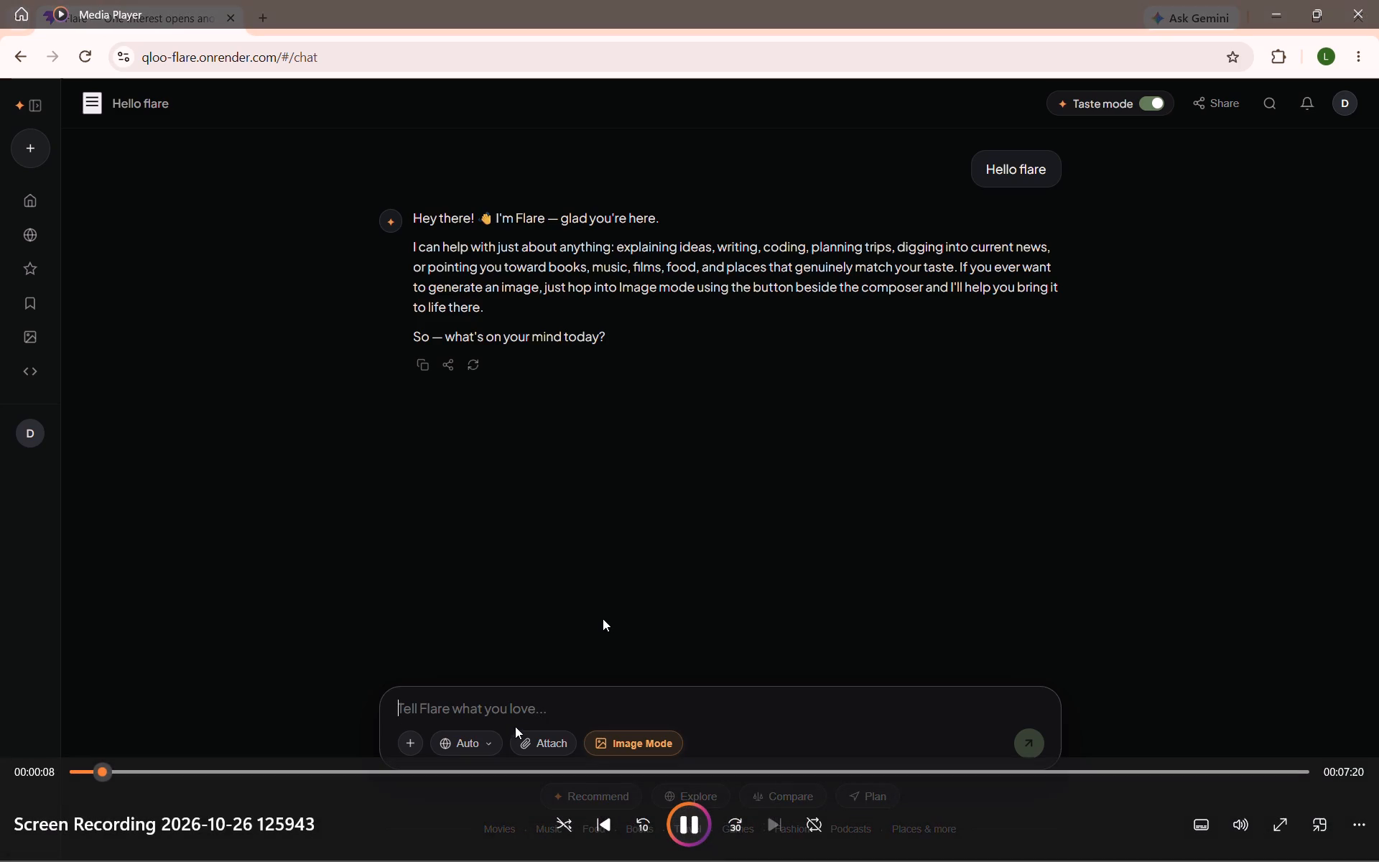
pyautogui.click(202, 774)
pyautogui.click(256, 768)
pyautogui.click(315, 773)
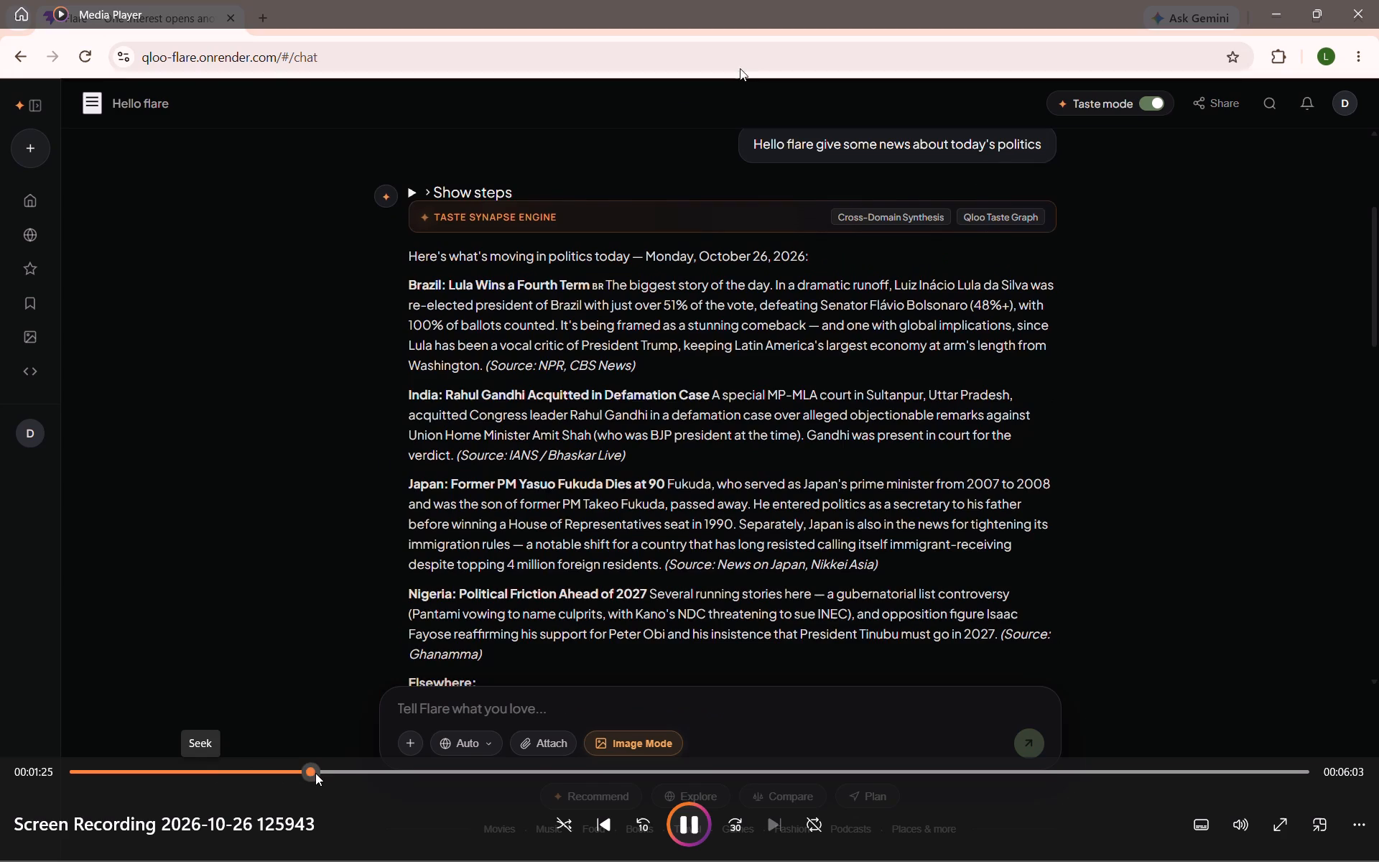
pyautogui.click(349, 771)
pyautogui.click(456, 771)
pyautogui.click(498, 768)
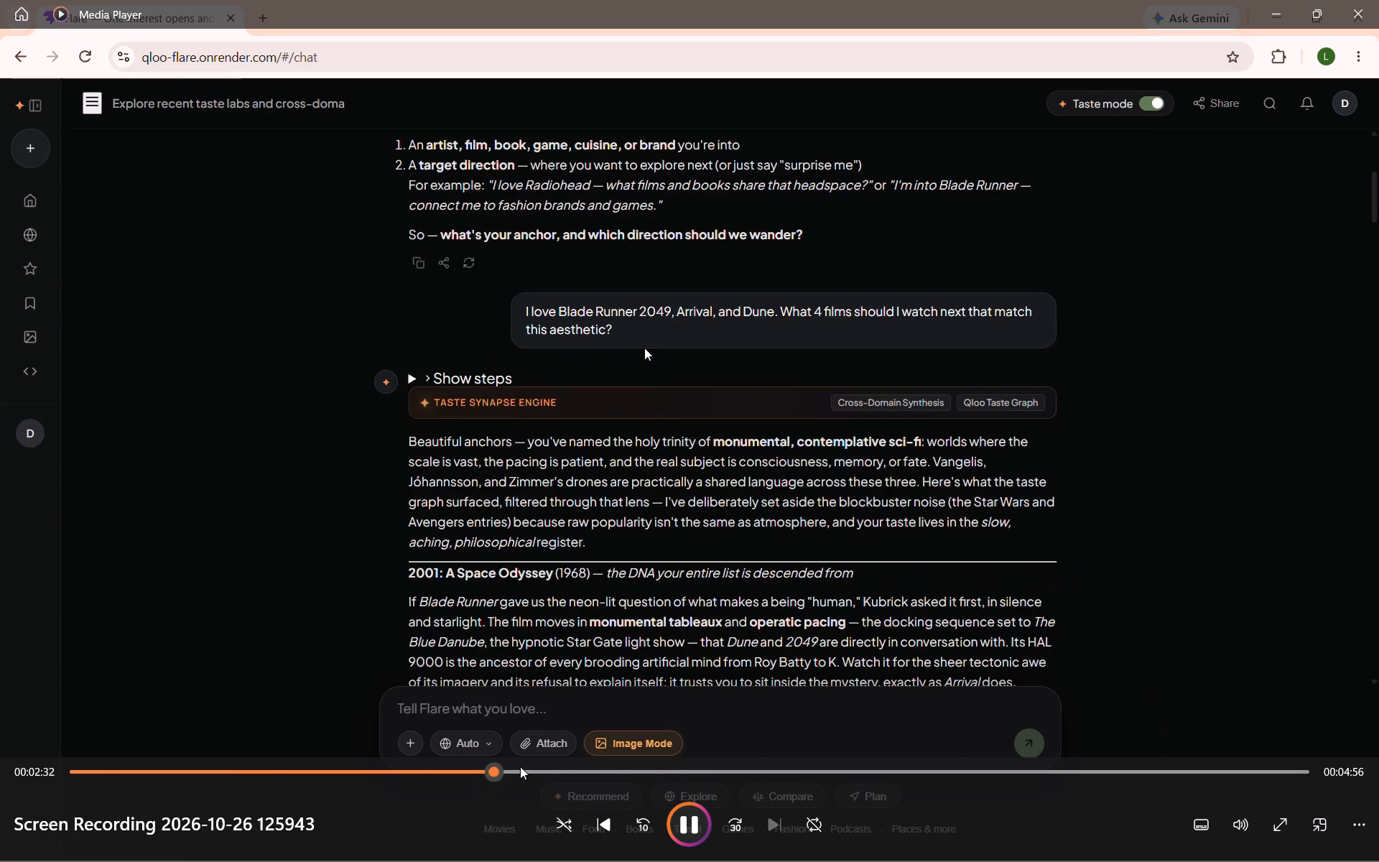
pyautogui.click(575, 766)
pyautogui.click(639, 769)
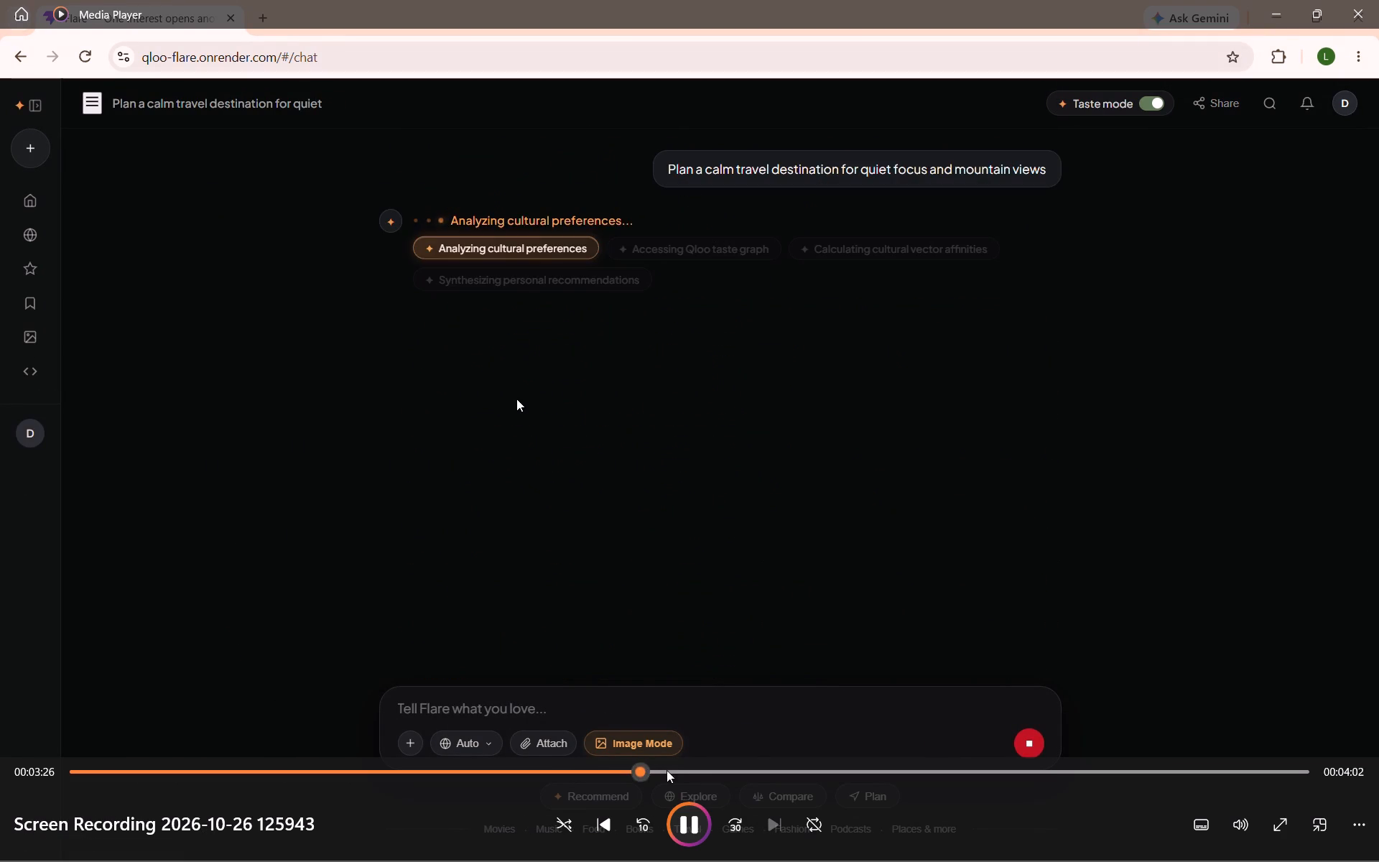
pyautogui.click(684, 767)
pyautogui.click(733, 769)
pyautogui.click(766, 776)
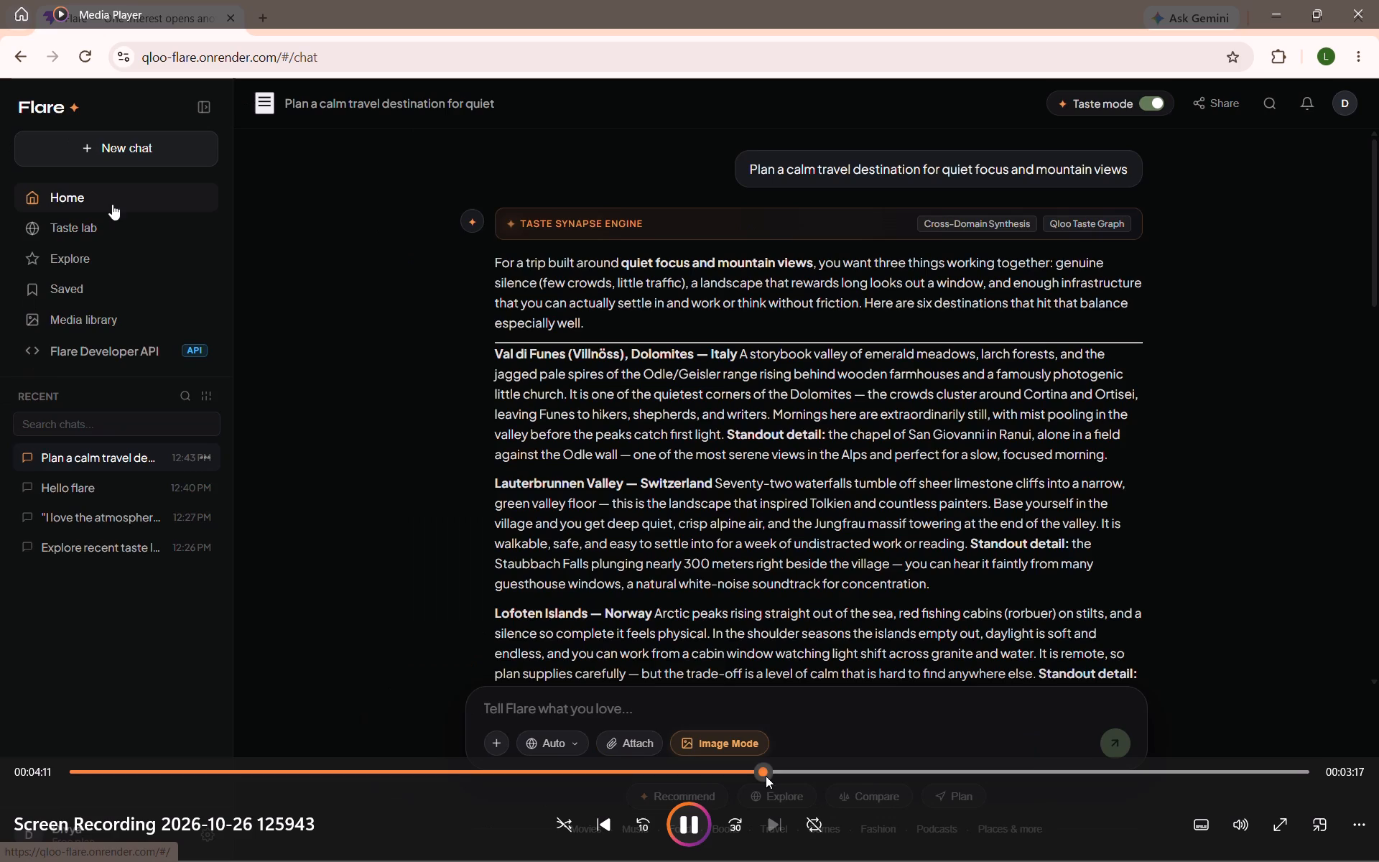
pyautogui.click(809, 777)
pyautogui.click(791, 778)
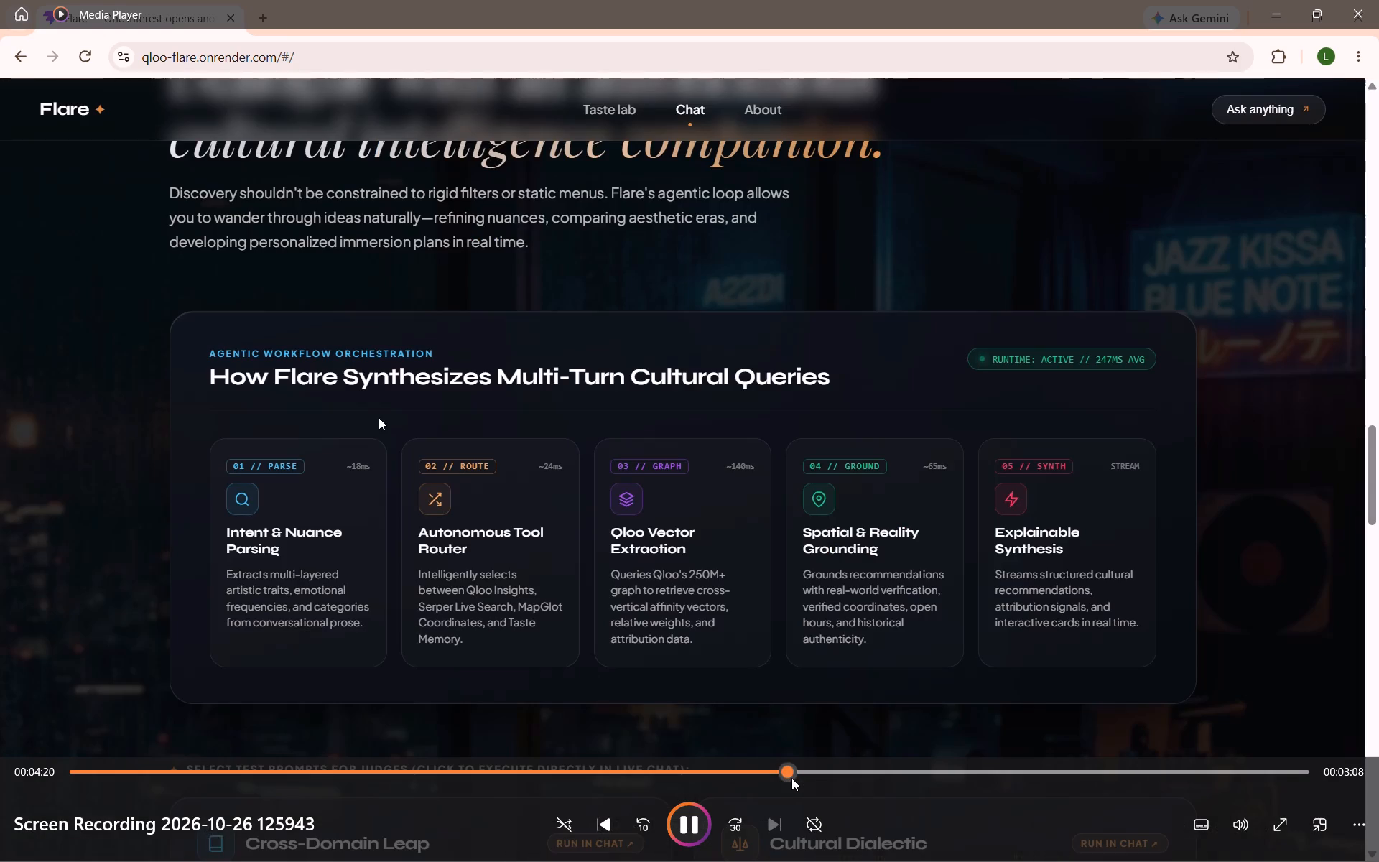
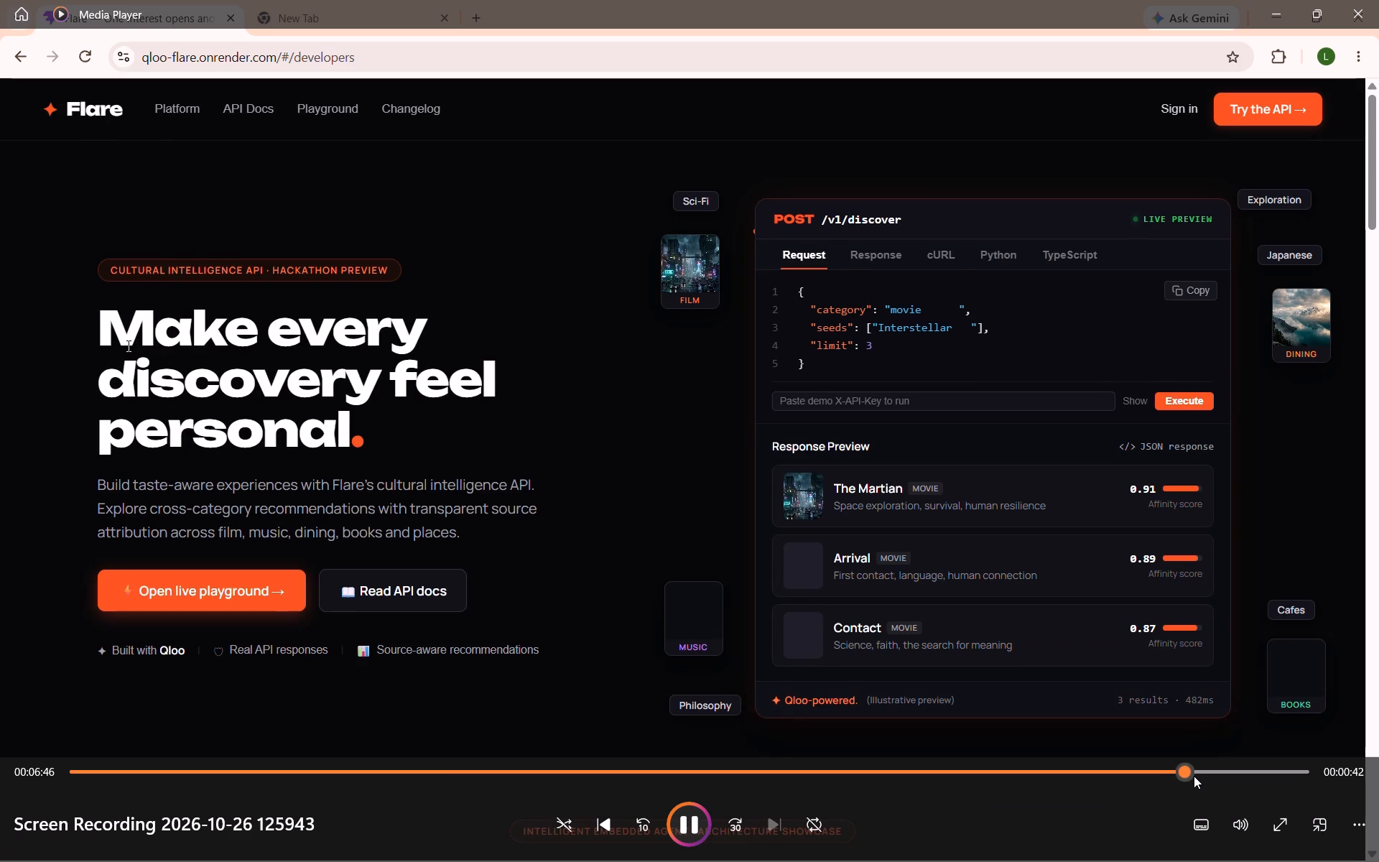
pyautogui.click(1378, 0)
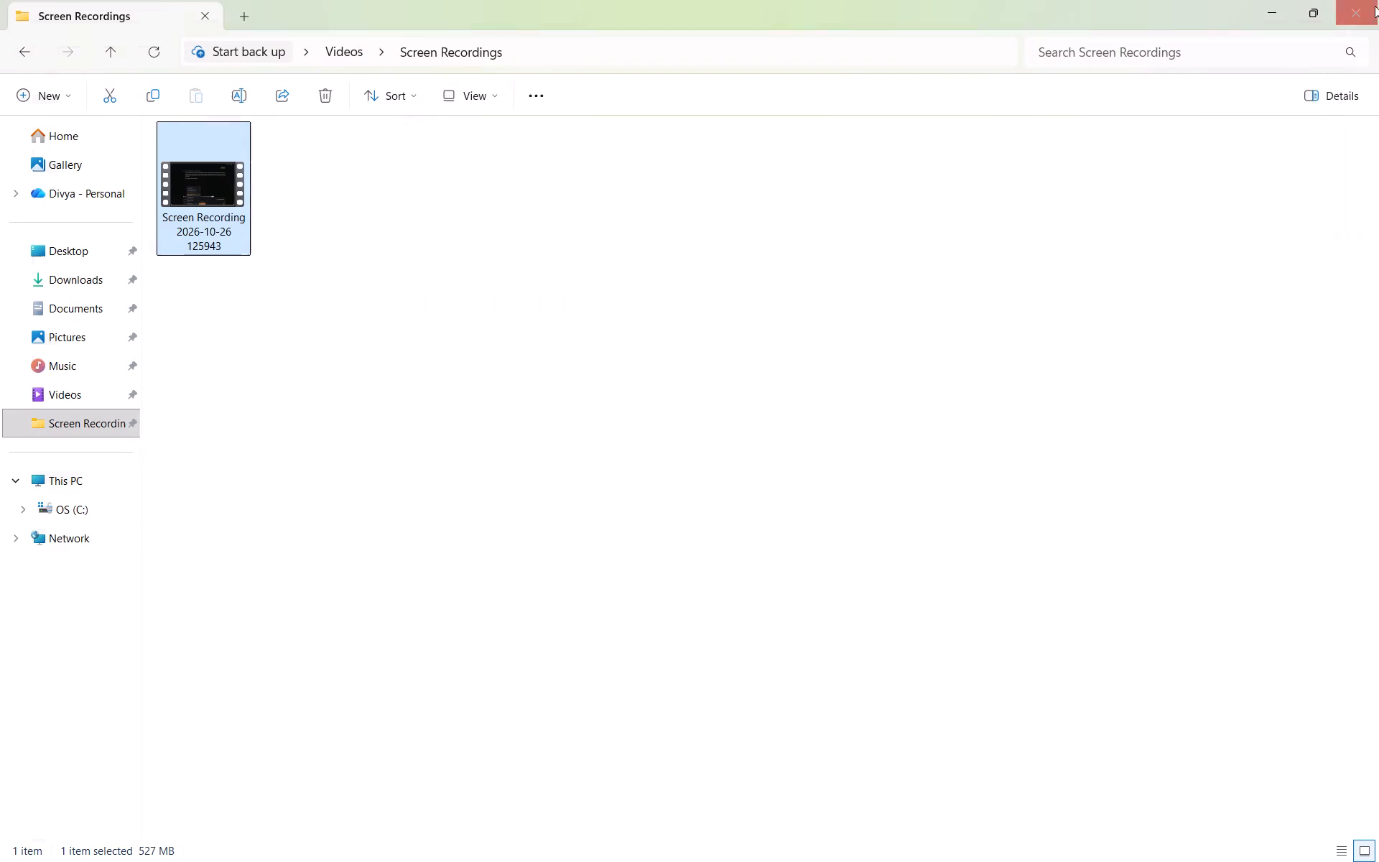
pyautogui.click(1363, 11)
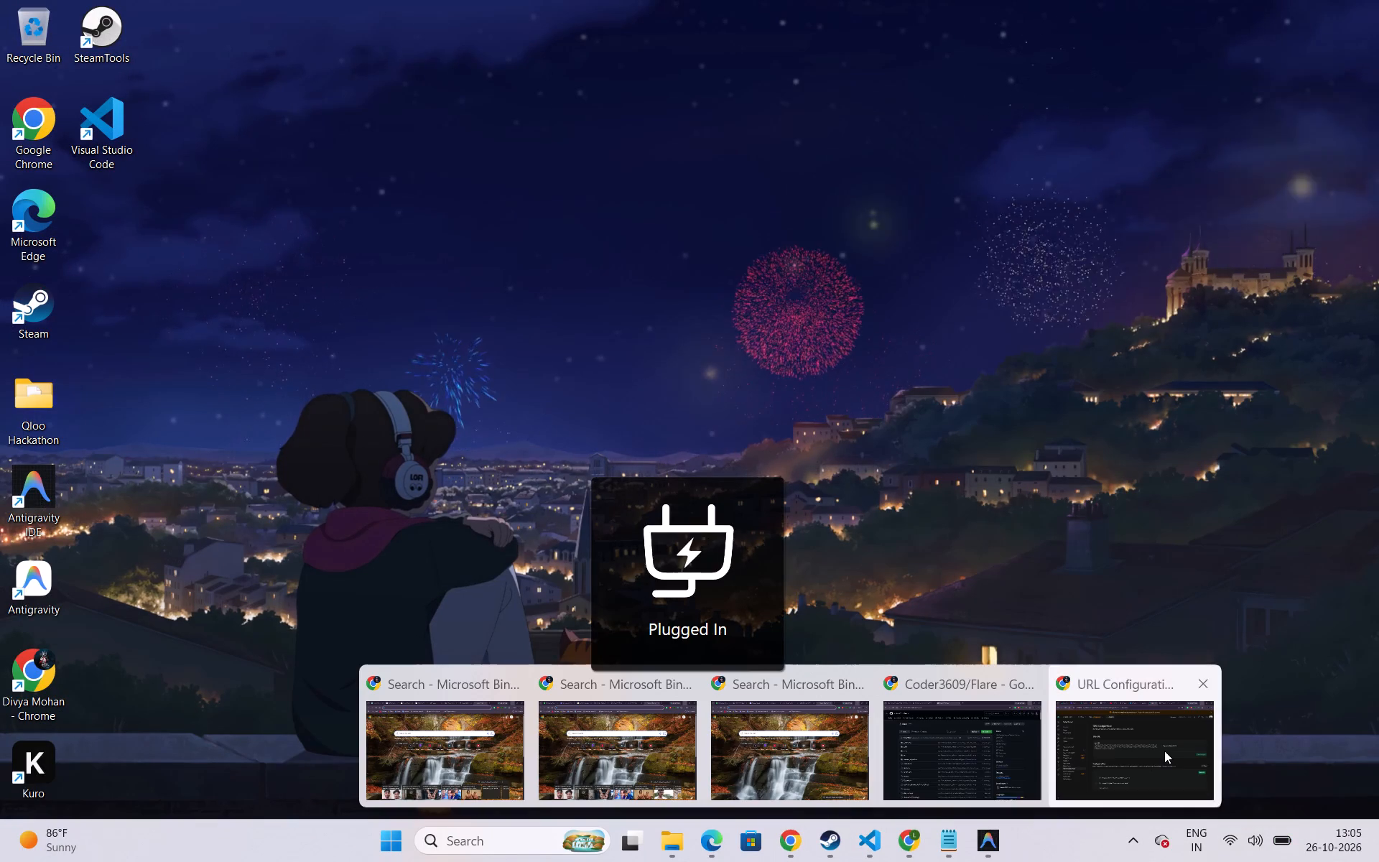
# Open YouTube in a new Chrome window from the browser profile holding the Supabase page.
pyautogui.click(1164, 751)
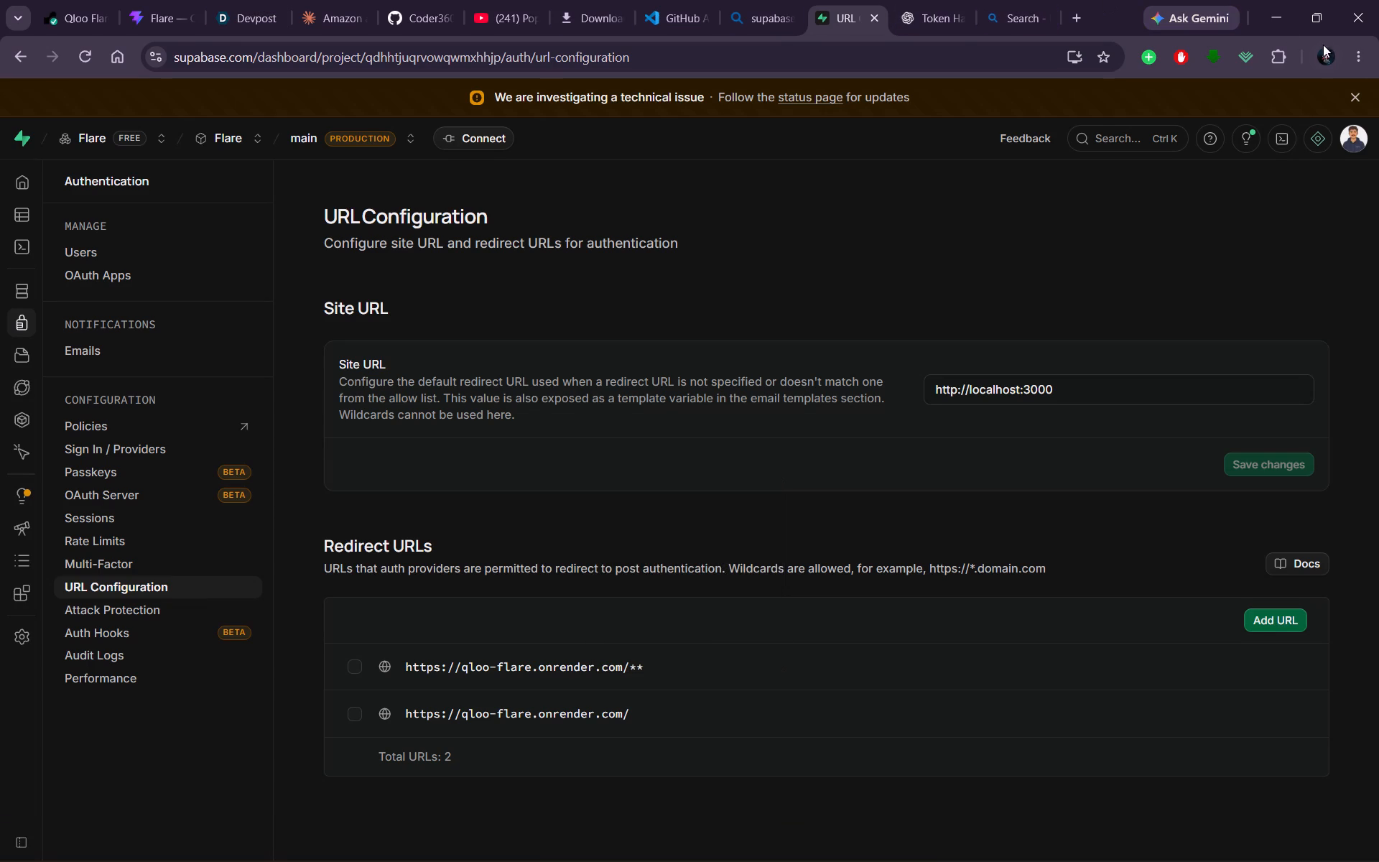
pyautogui.click(1375, 62)
pyautogui.click(1268, 130)
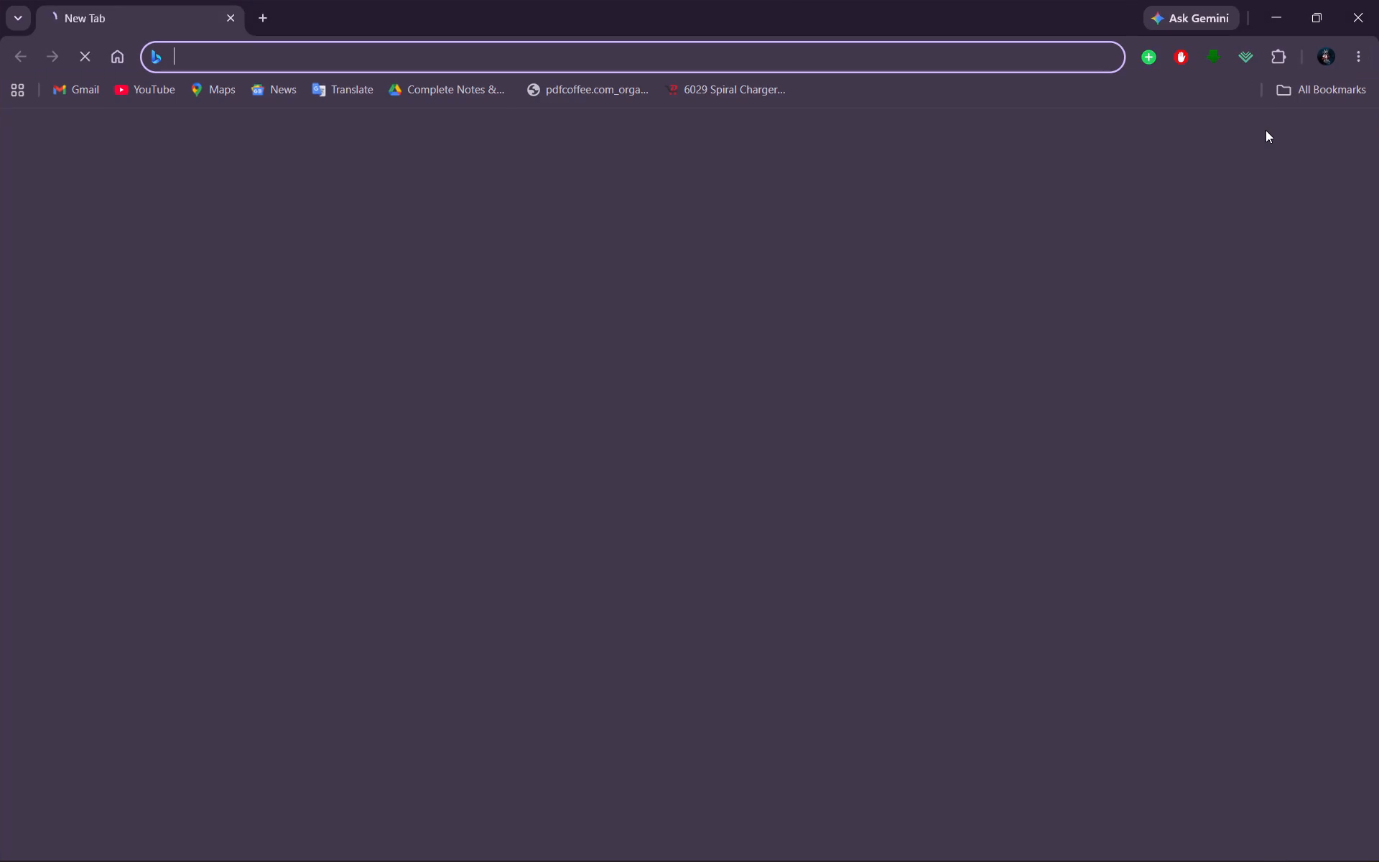
pyautogui.click(490, 414)
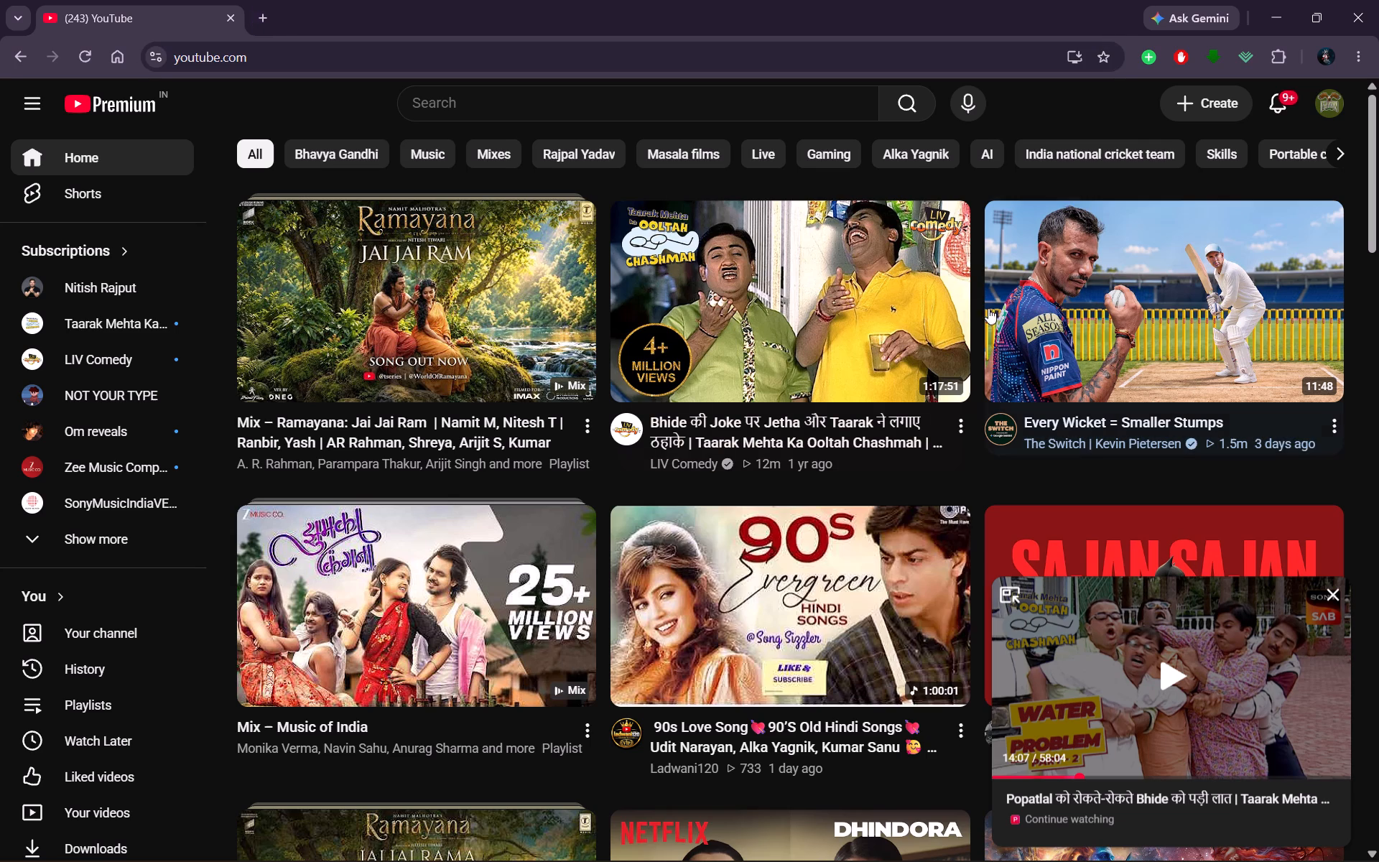
pyautogui.press('i')
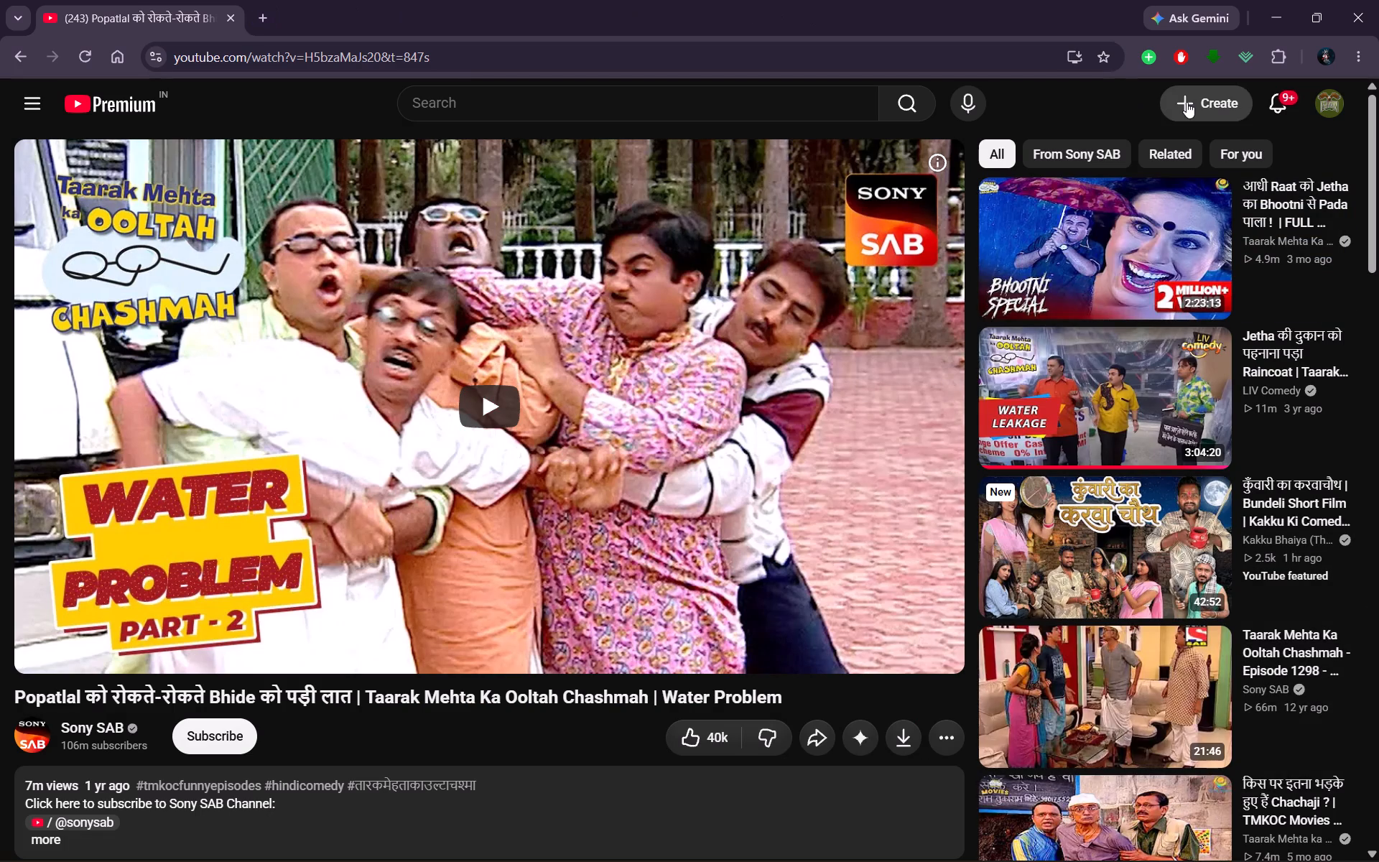
# Open YouTube's Upload video page in a new tab and switch to that tab.
pyautogui.click(1187, 102)
pyautogui.rightClick(1227, 149)
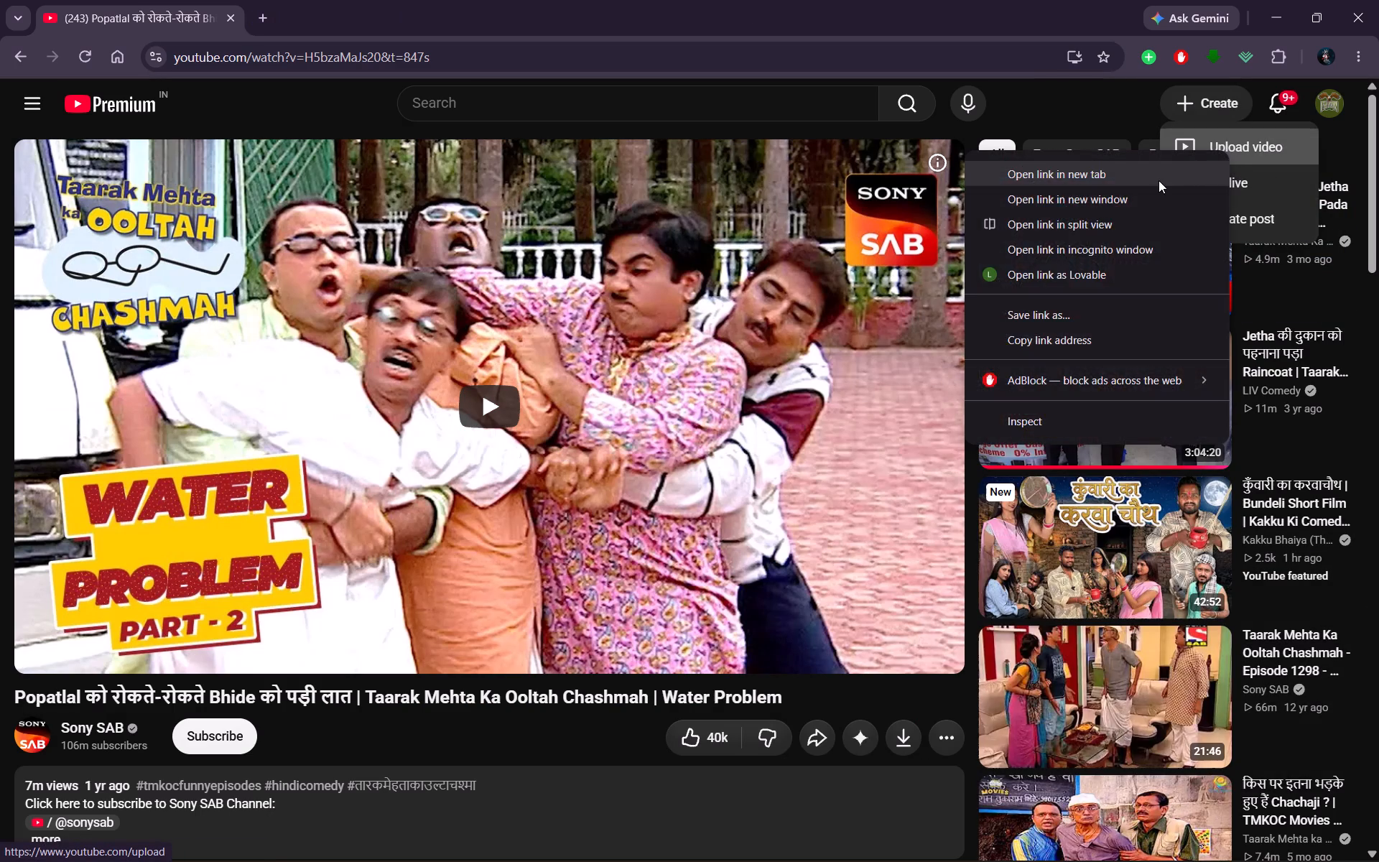
pyautogui.click(1159, 180)
pyautogui.click(369, 0)
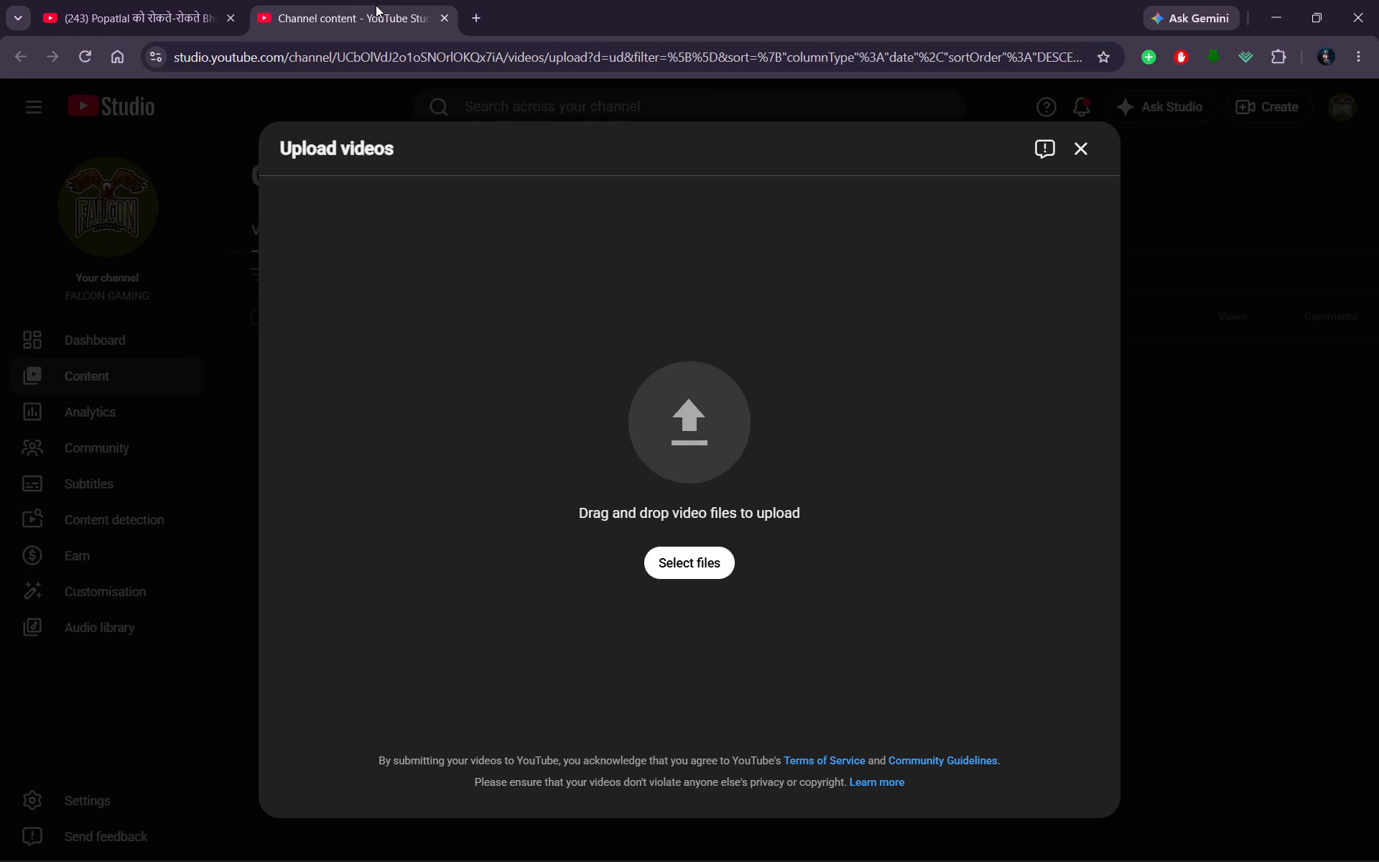
pyautogui.click(706, 565)
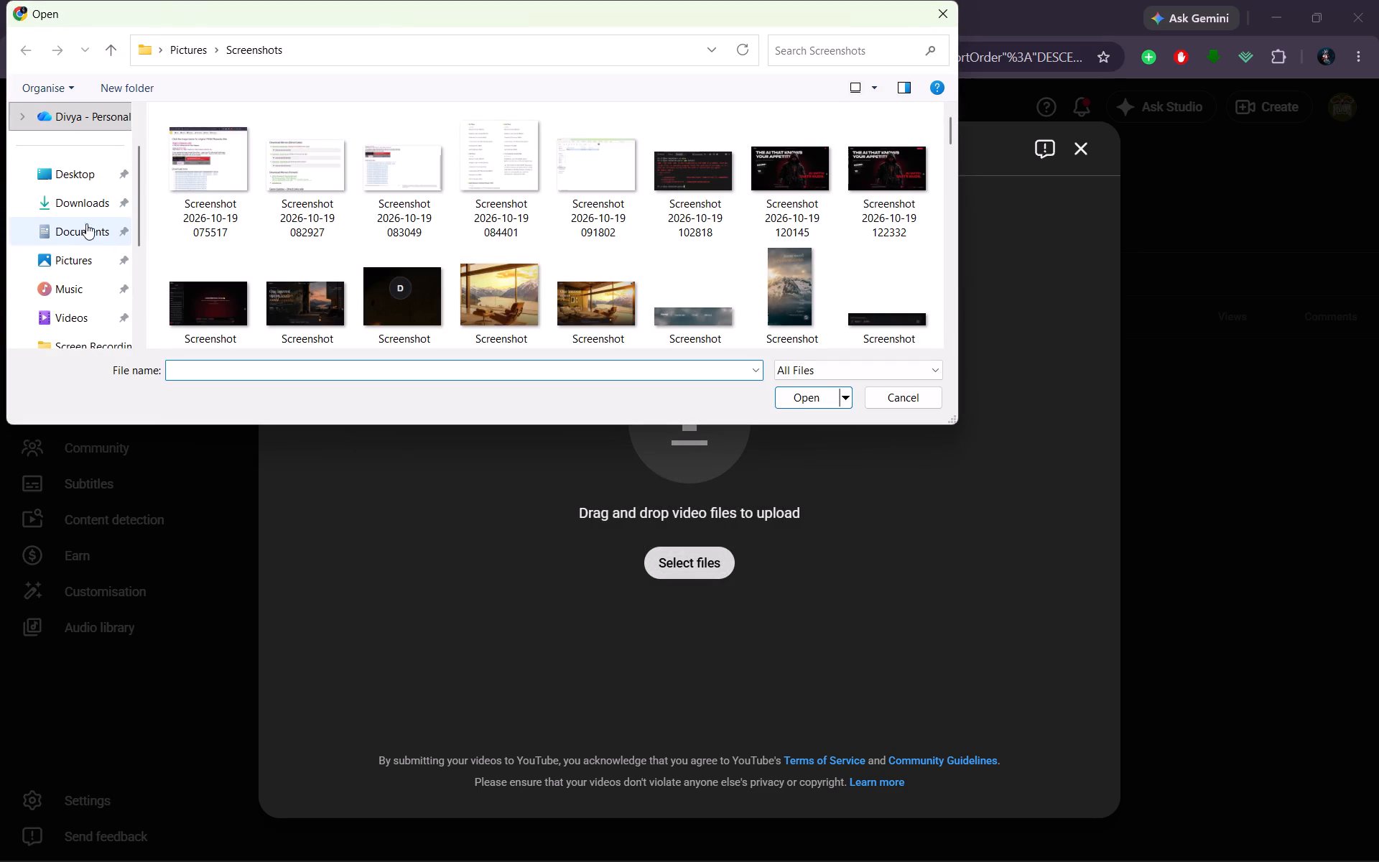
pyautogui.scroll(3, 74, 152)
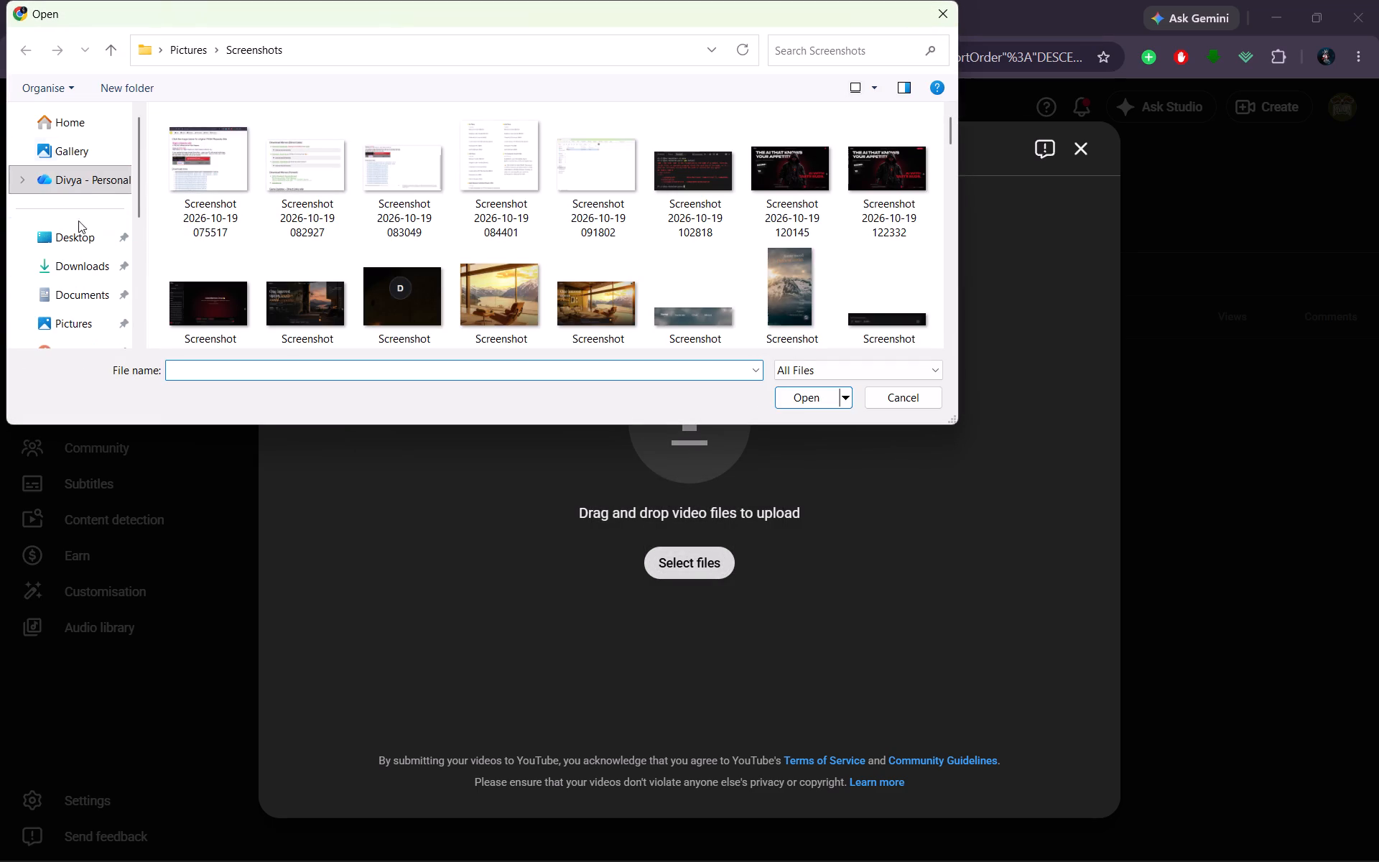
pyautogui.scroll(-1, 84, 255)
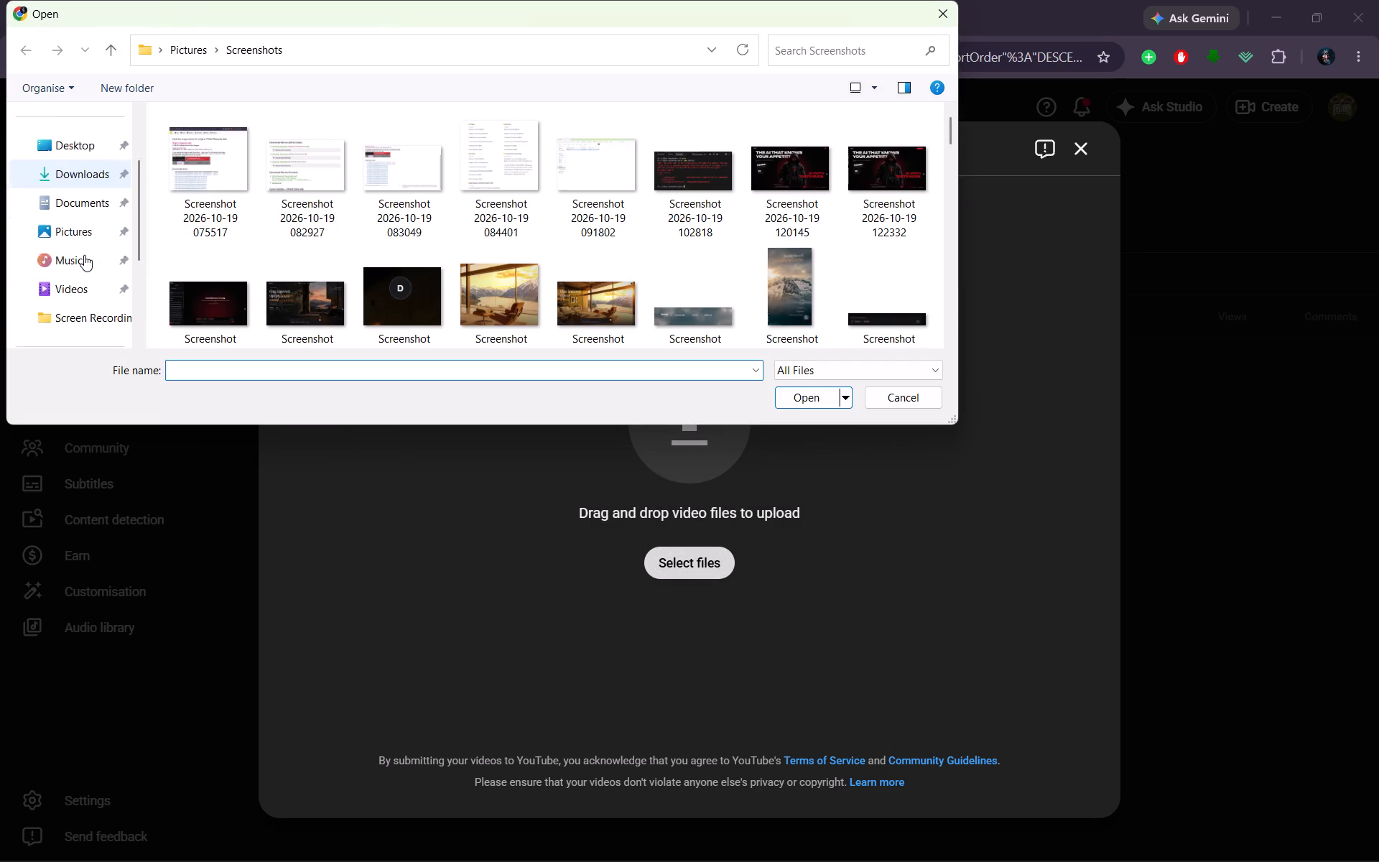
pyautogui.scroll(-1, 84, 255)
pyautogui.click(93, 205)
pyautogui.doubleClick(191, 164)
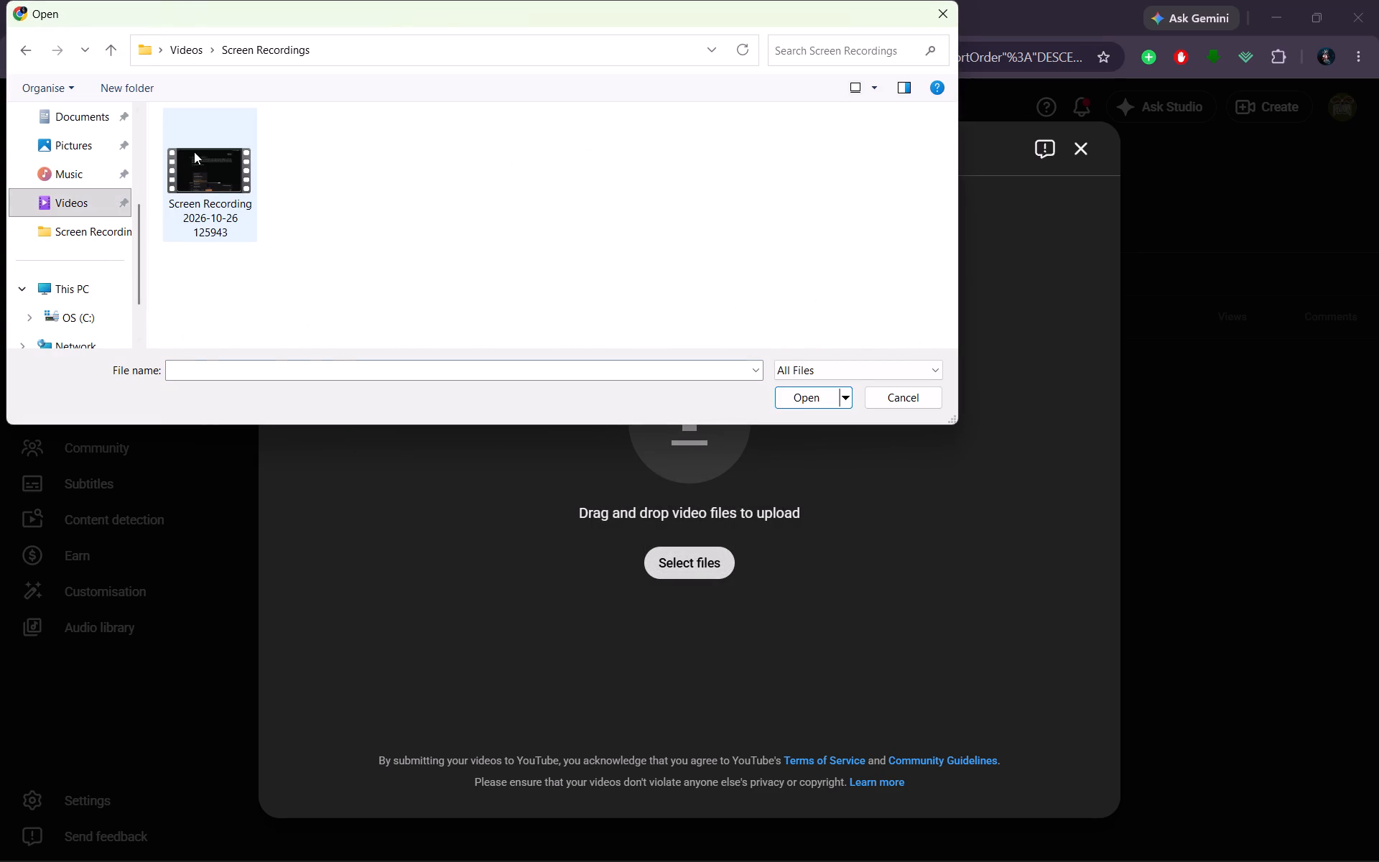
pyautogui.click(196, 174)
pyautogui.click(794, 407)
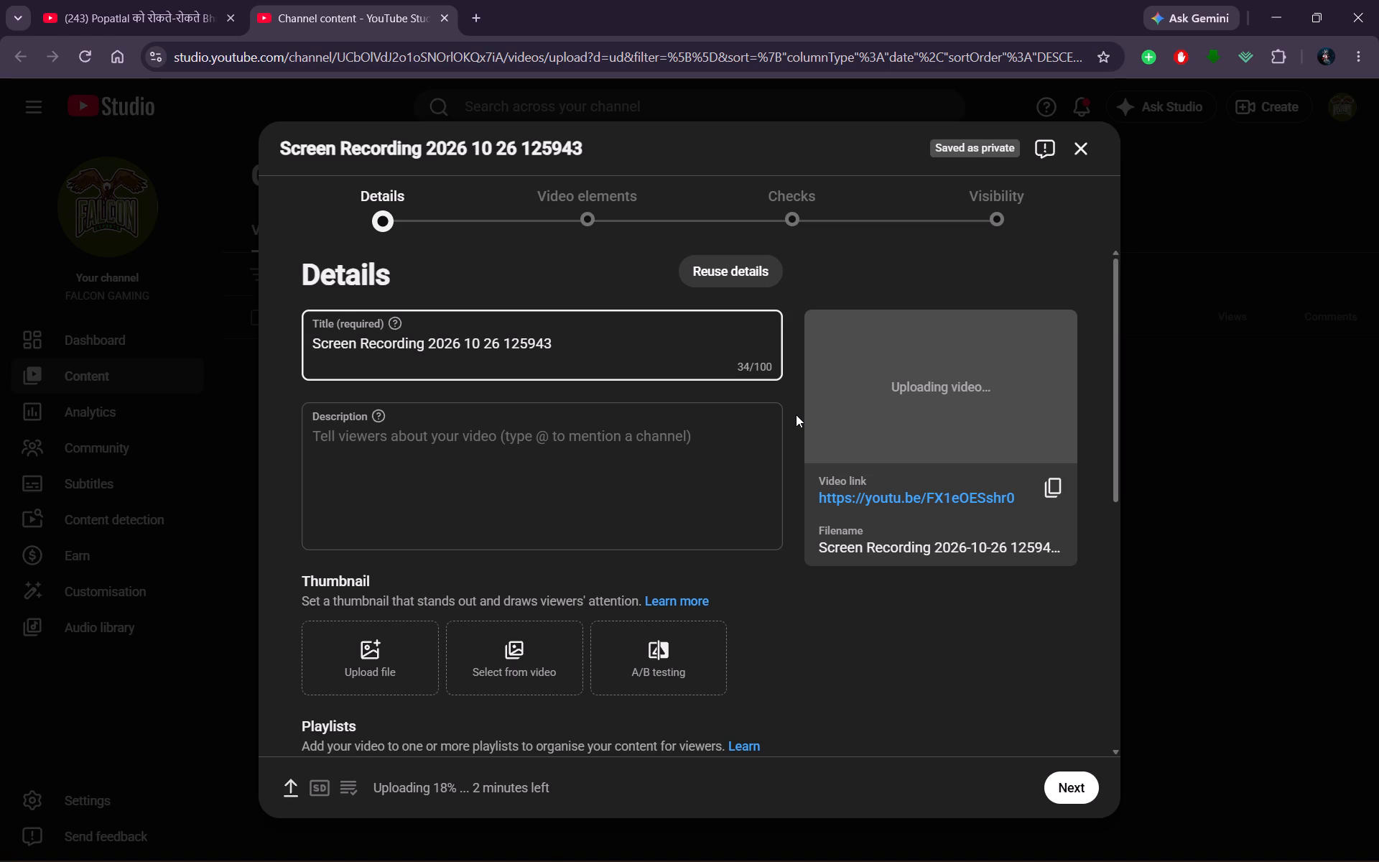
# Replace the video's default title with "Flare Has been deployed.".
pyautogui.click(662, 333)
pyautogui.click(660, 364)
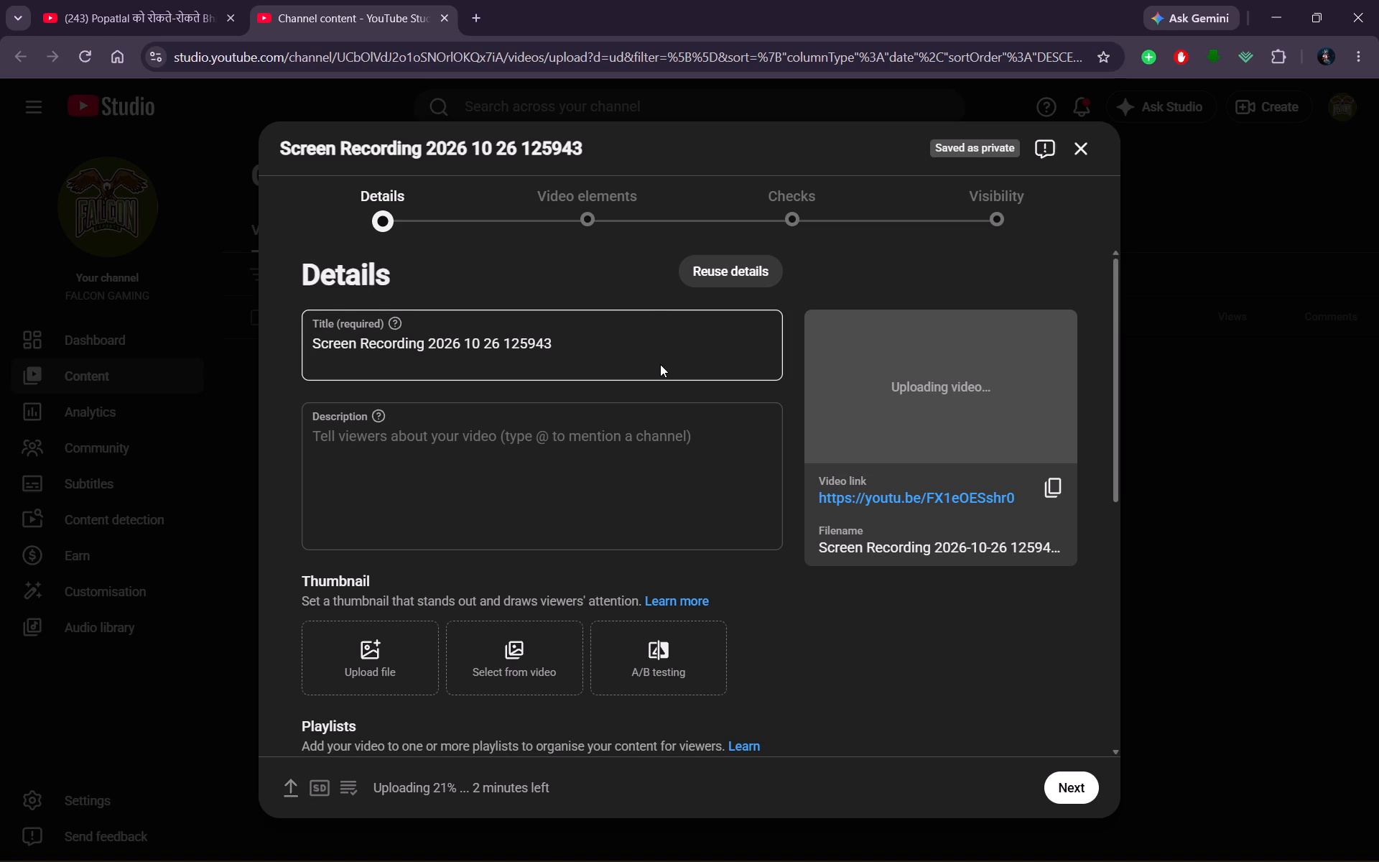
pyautogui.press('BackSpace')
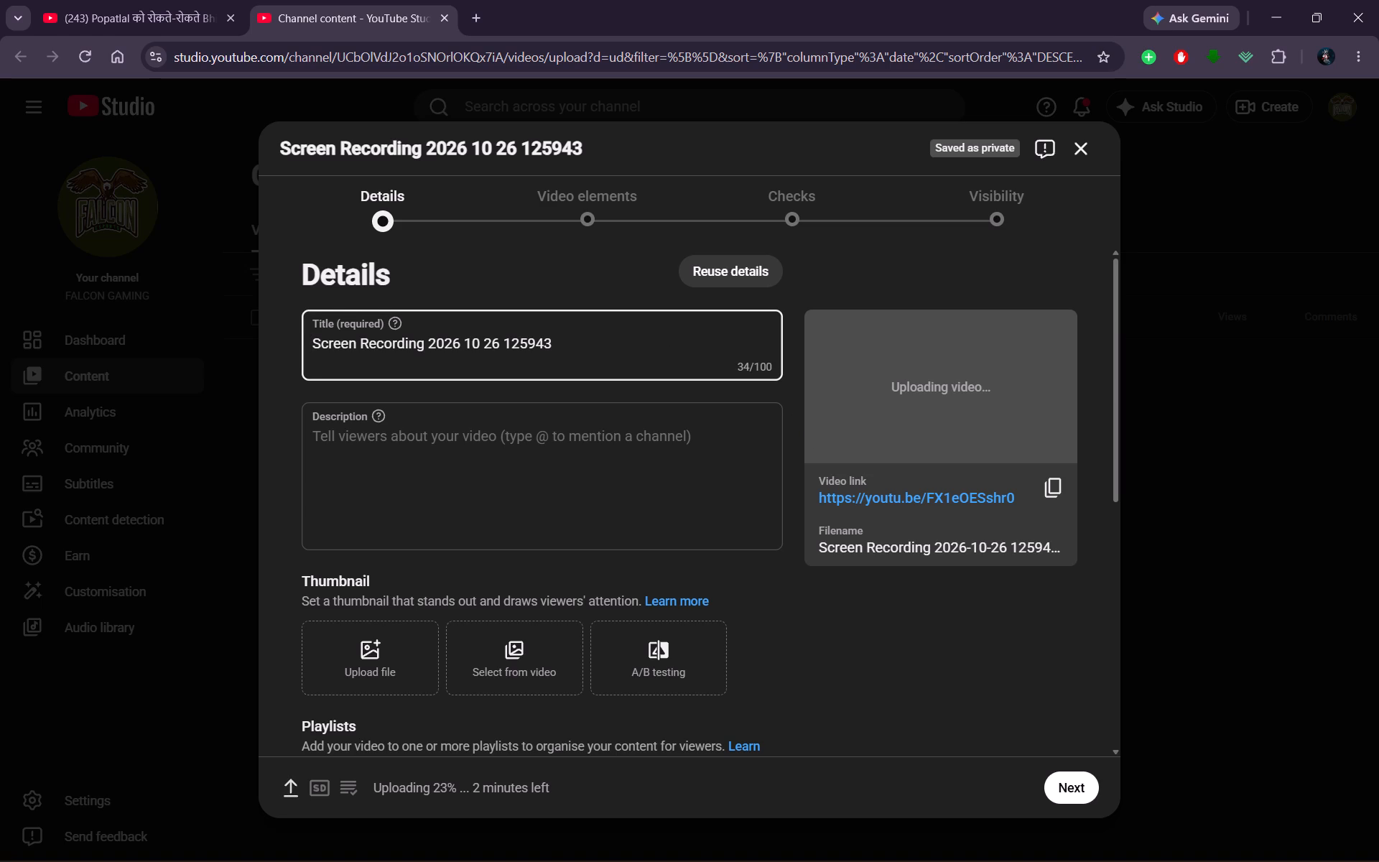
pyautogui.press('Right')
pyautogui.press('Right')
pyautogui.press('Right')
pyautogui.press('Right')
pyautogui.press('Right')
pyautogui.press('Right')
pyautogui.press('Right')
pyautogui.press('Right')
pyautogui.press('Right')
pyautogui.press('Right')
pyautogui.press('Right')
pyautogui.press('Right')
pyautogui.press('Right')
pyautogui.press('Right')
pyautogui.press('Right')
pyautogui.press('Right')
pyautogui.press('Right')
pyautogui.press('Right')
pyautogui.press('Right')
pyautogui.press('Right')
pyautogui.press('BackSpace')
pyautogui.press('BackSpace')
pyautogui.press('BackSpace')
pyautogui.press('BackSpace')
pyautogui.press('BackSpace')
pyautogui.press('BackSpace')
pyautogui.press('BackSpace')
pyautogui.press('BackSpace')
pyautogui.press('BackSpace')
pyautogui.press('BackSpace')
pyautogui.press('BackSpace')
pyautogui.press('BackSpace')
pyautogui.press('BackSpace')
pyautogui.press('BackSpace')
pyautogui.press('BackSpace')
pyautogui.press('BackSpace')
pyautogui.press('BackSpace')
pyautogui.press('BackSpace')
pyautogui.press('BackSpace')
pyautogui.press('BackSpace')
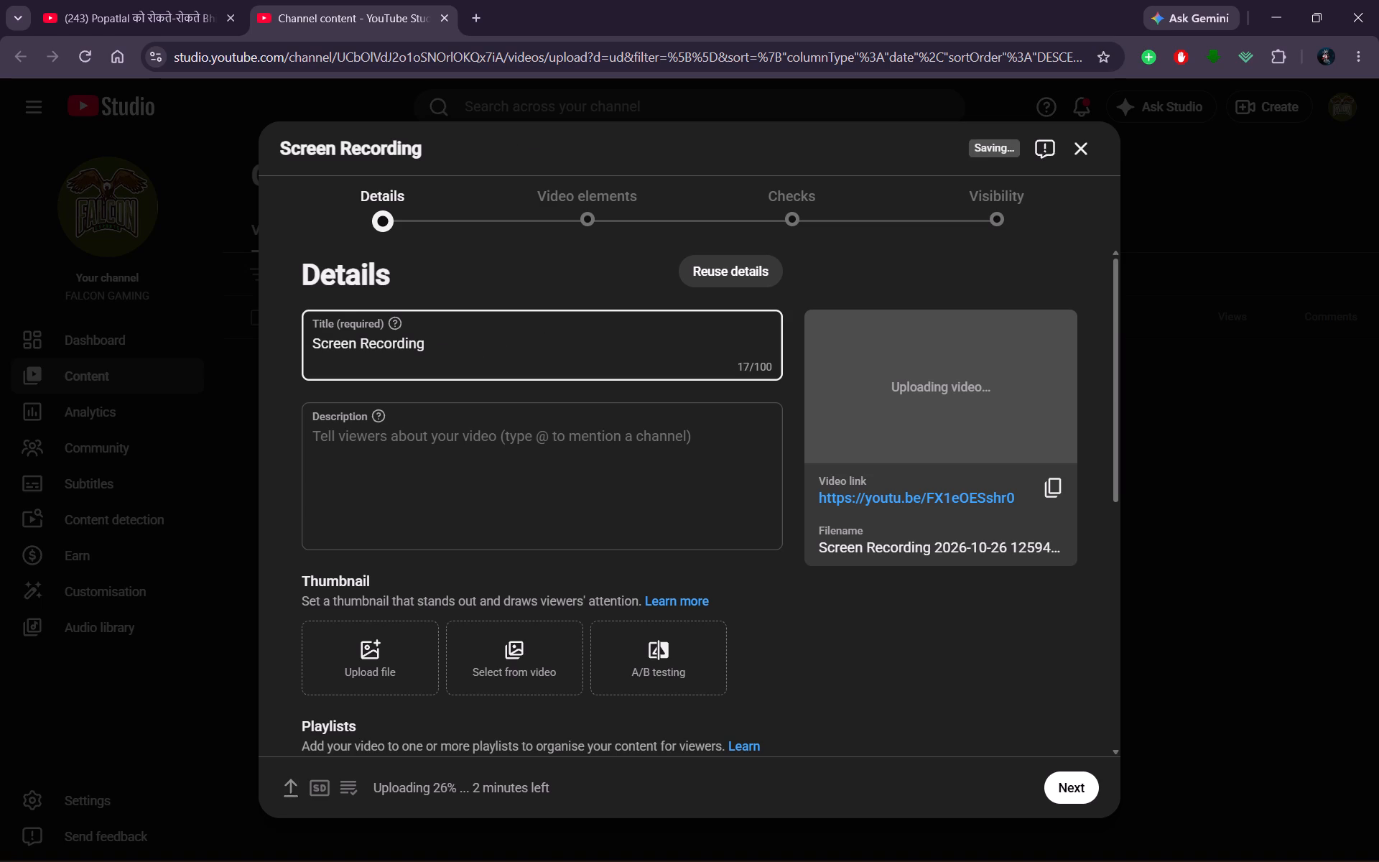
pyautogui.press('f')
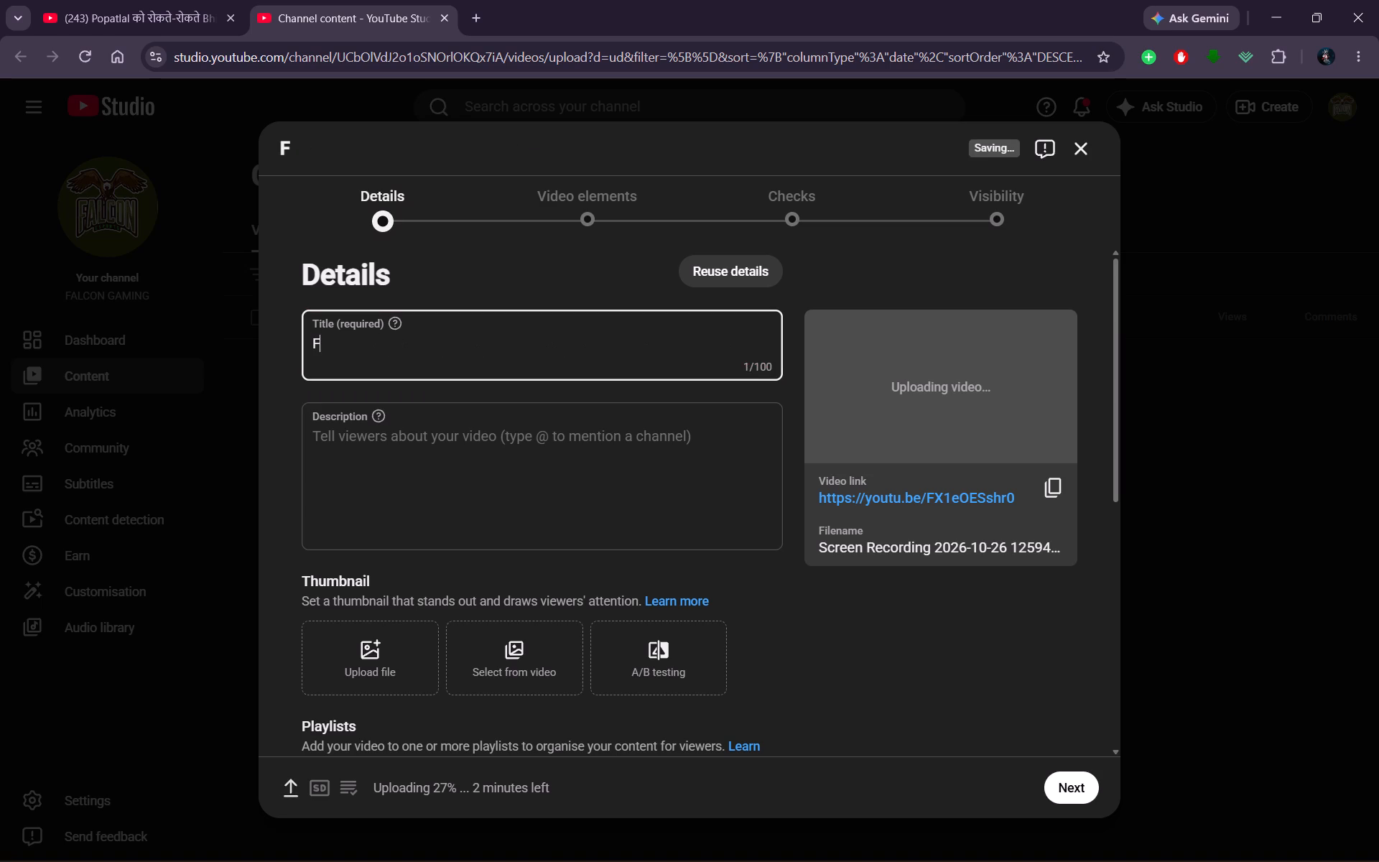
pyautogui.press('space')
pyautogui.write('as been deployed')
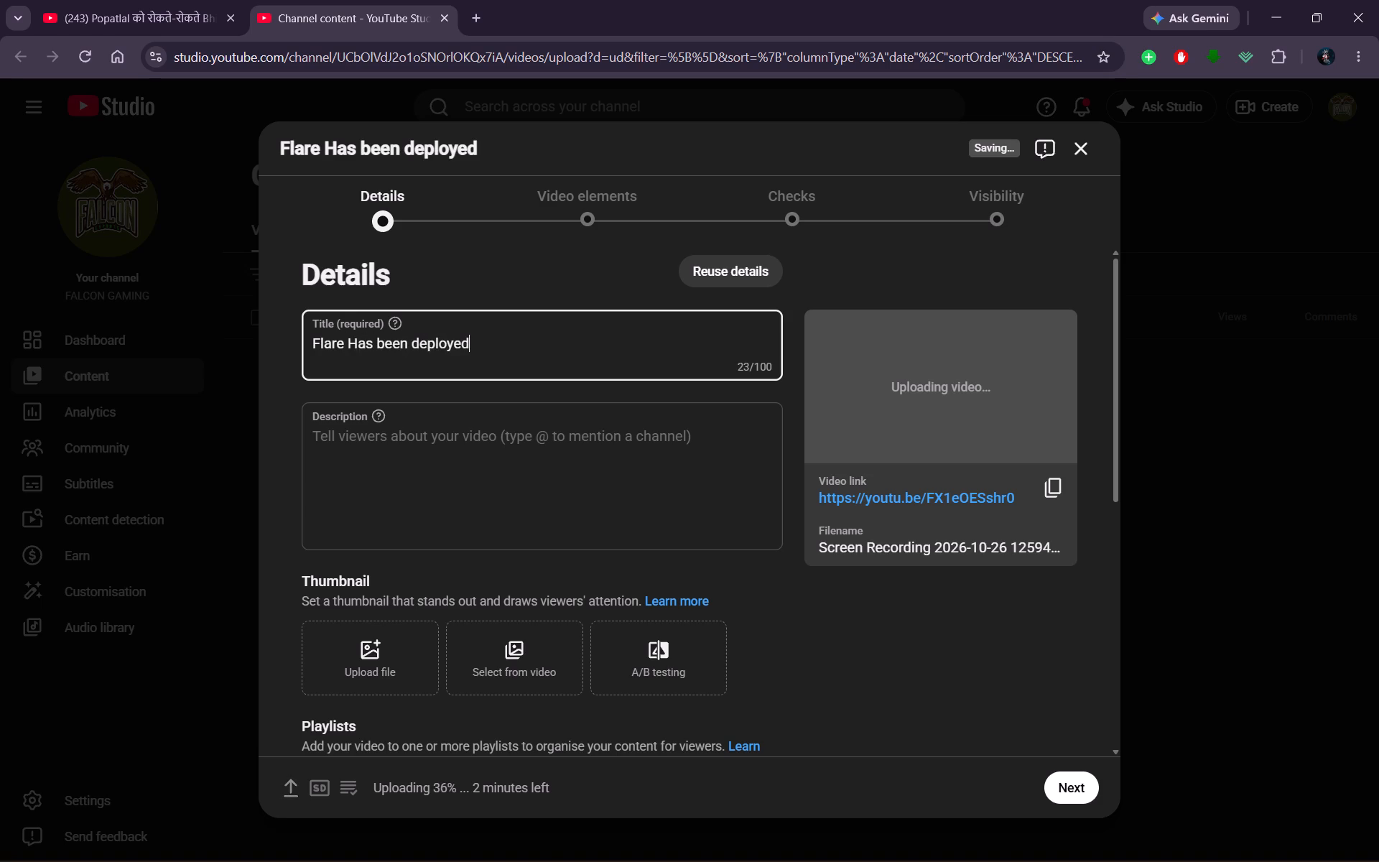
pyautogui.write('.')
pyautogui.press('space')
pyautogui.click(664, 485)
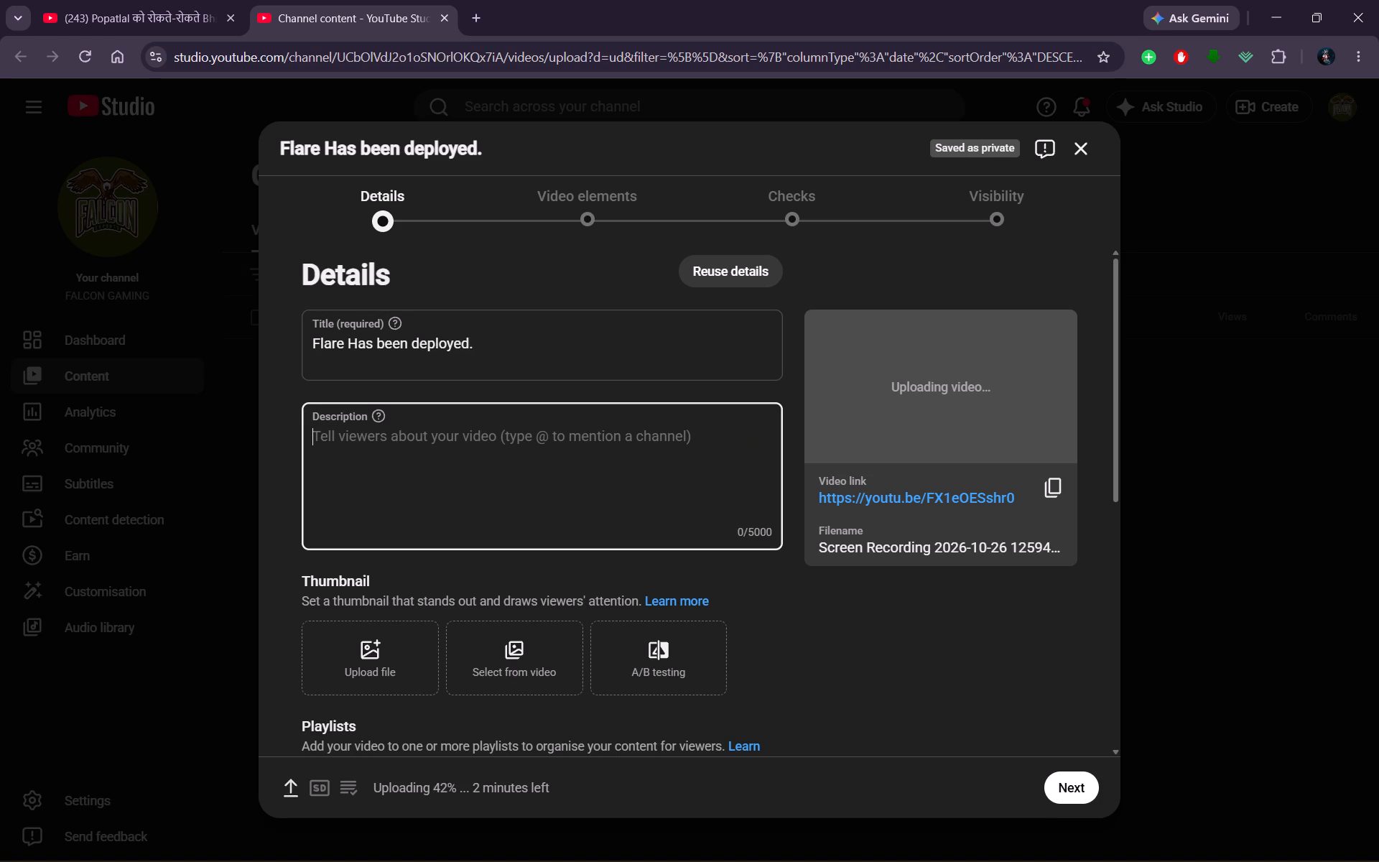
pyautogui.press('shift+super+s')
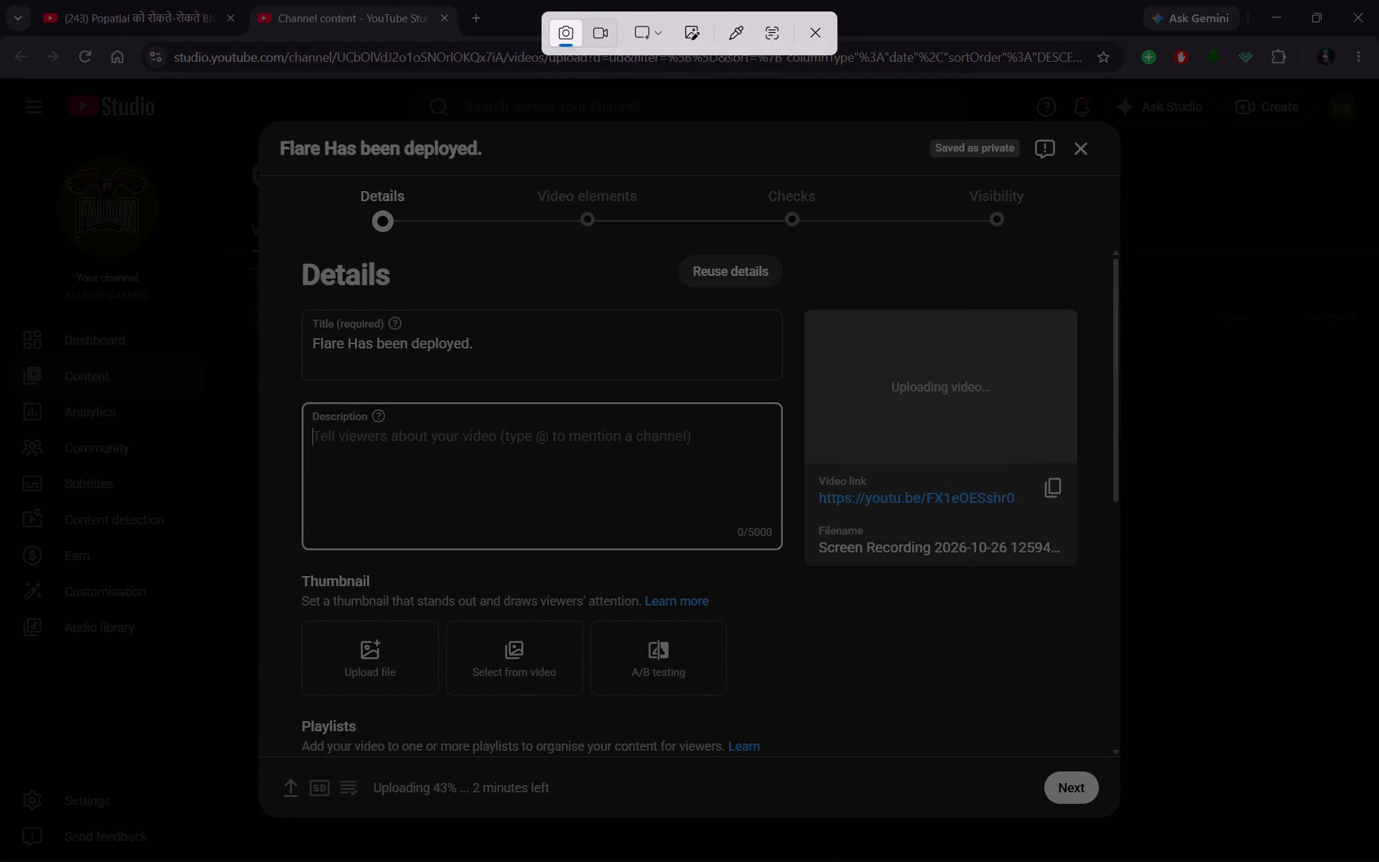
pyautogui.moveTo(248, 94); pyautogui.dragTo(860, 659)
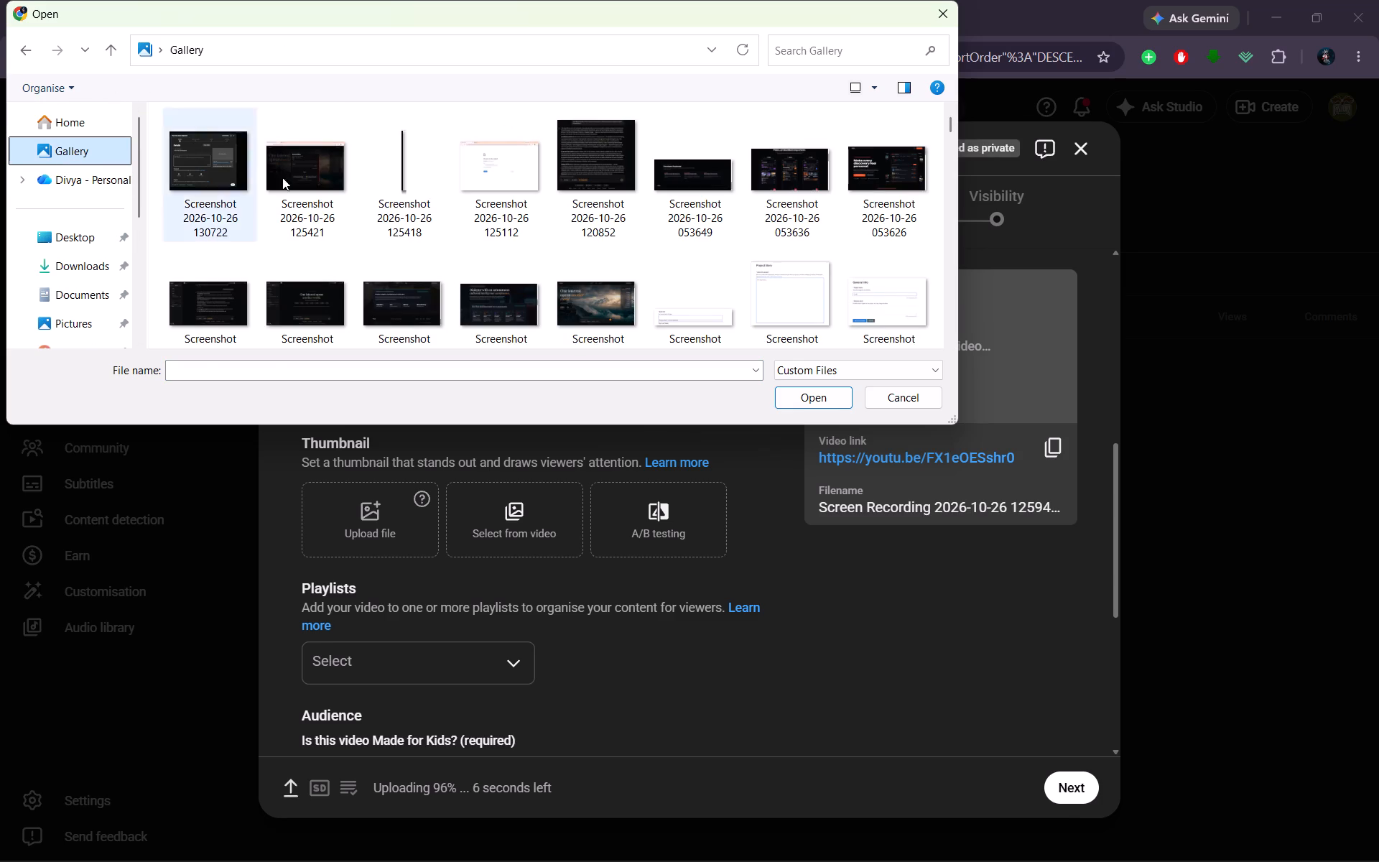
pyautogui.click(558, 301)
pyautogui.click(784, 397)
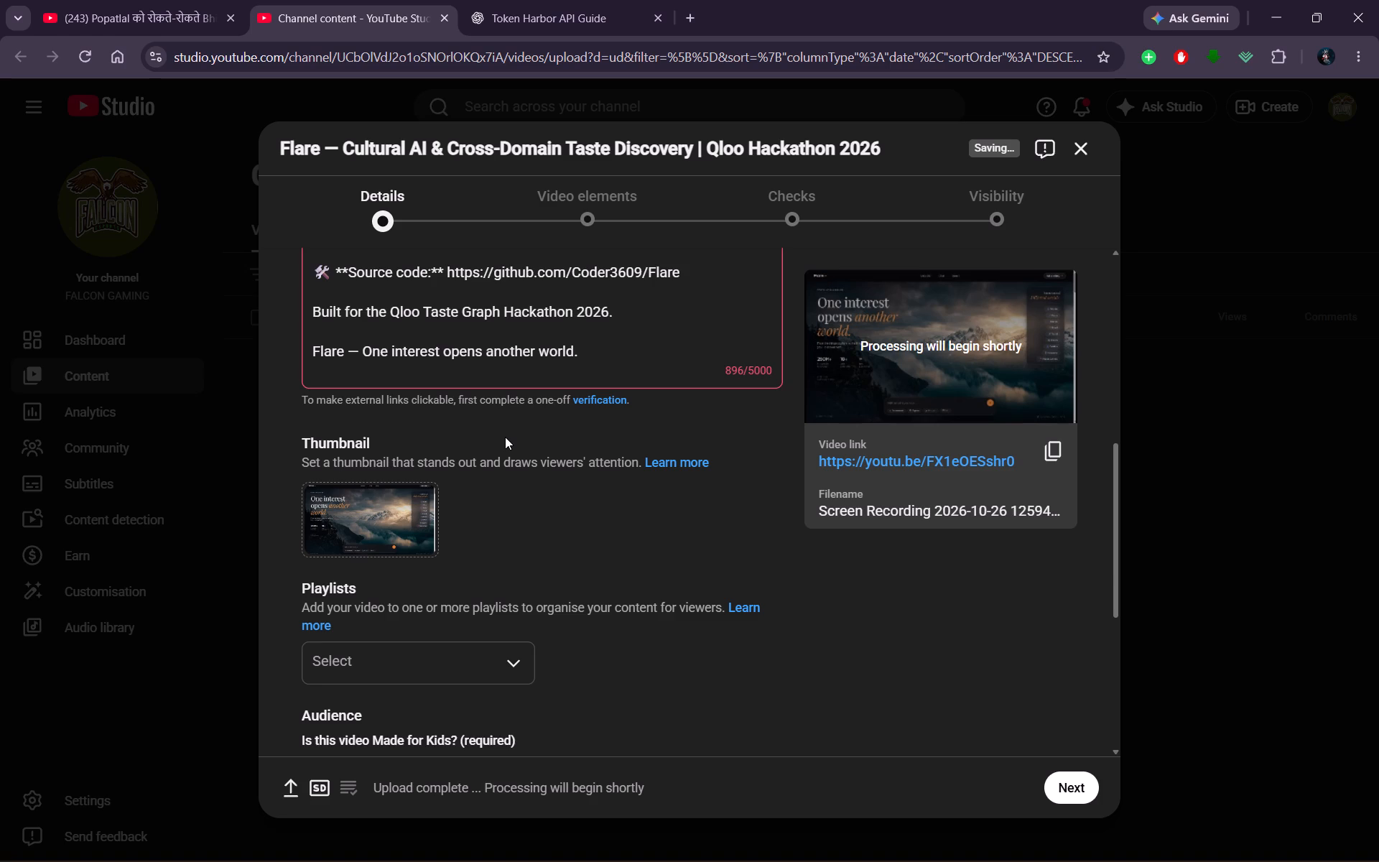
# Leave the playlist unset, mark the video as not Made for Kids, and continue to the Video elements stage.
pyautogui.click(470, 658)
pyautogui.click(684, 633)
pyautogui.scroll(-3, 593, 606)
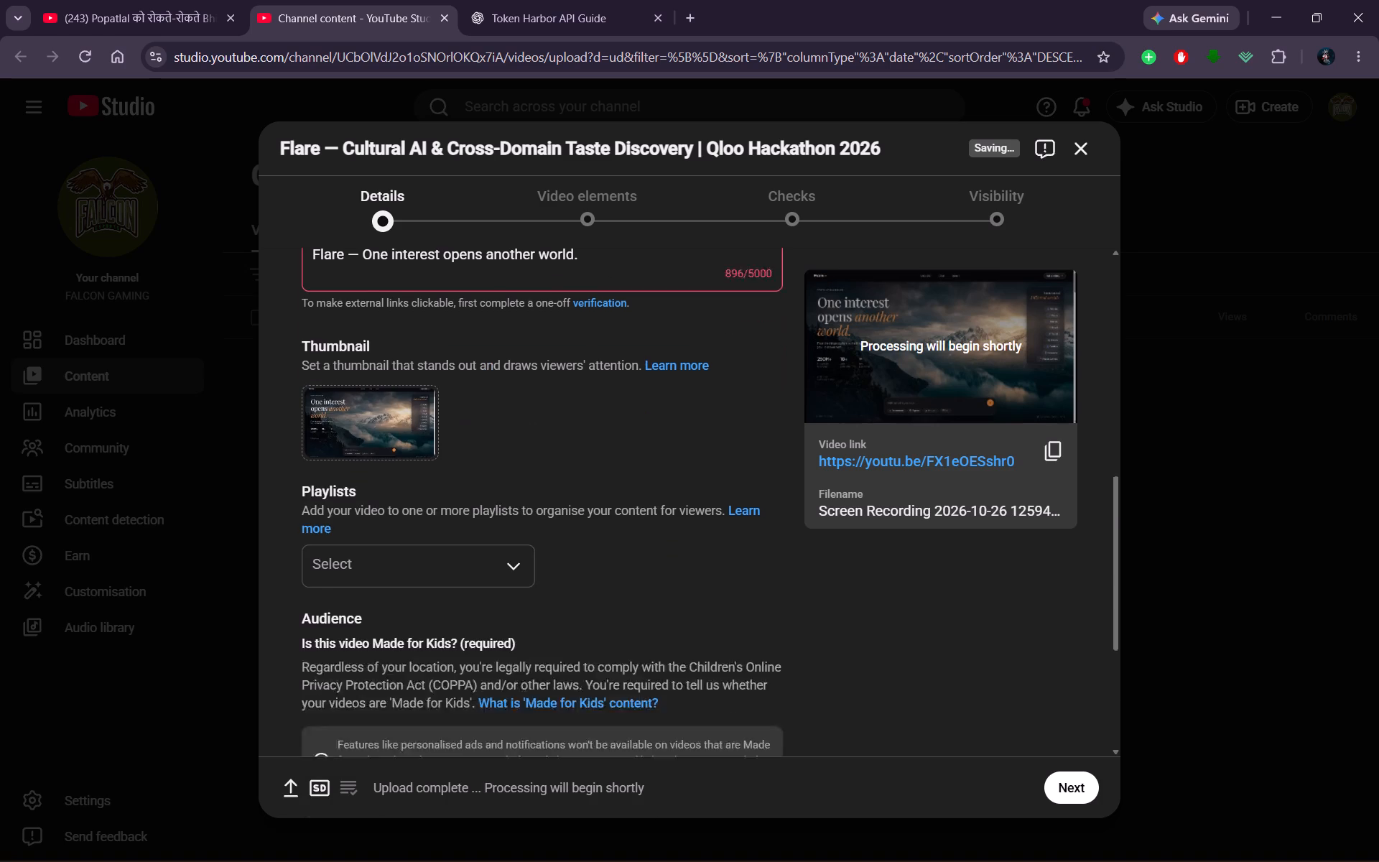
pyautogui.click(358, 686)
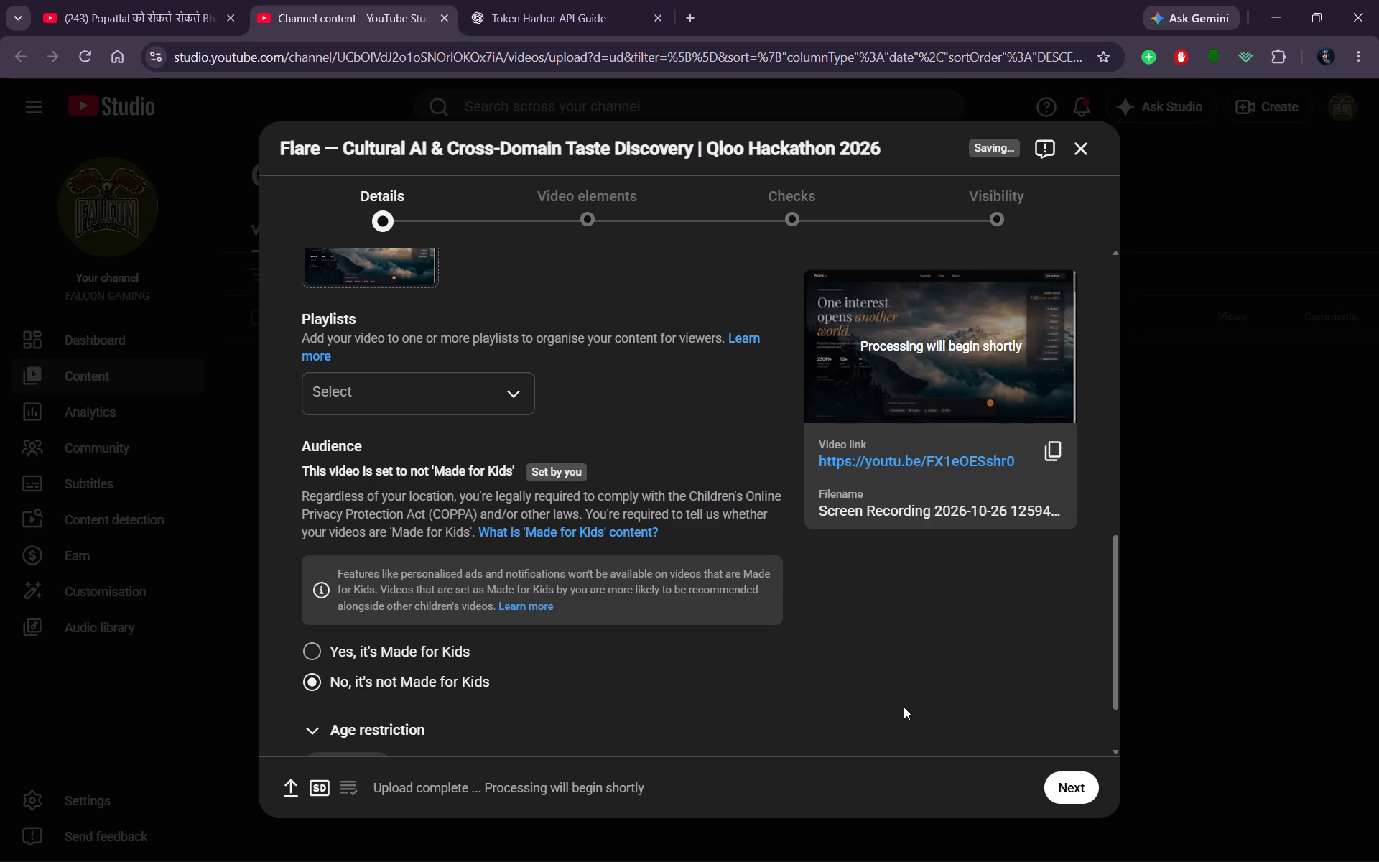
pyautogui.click(1066, 789)
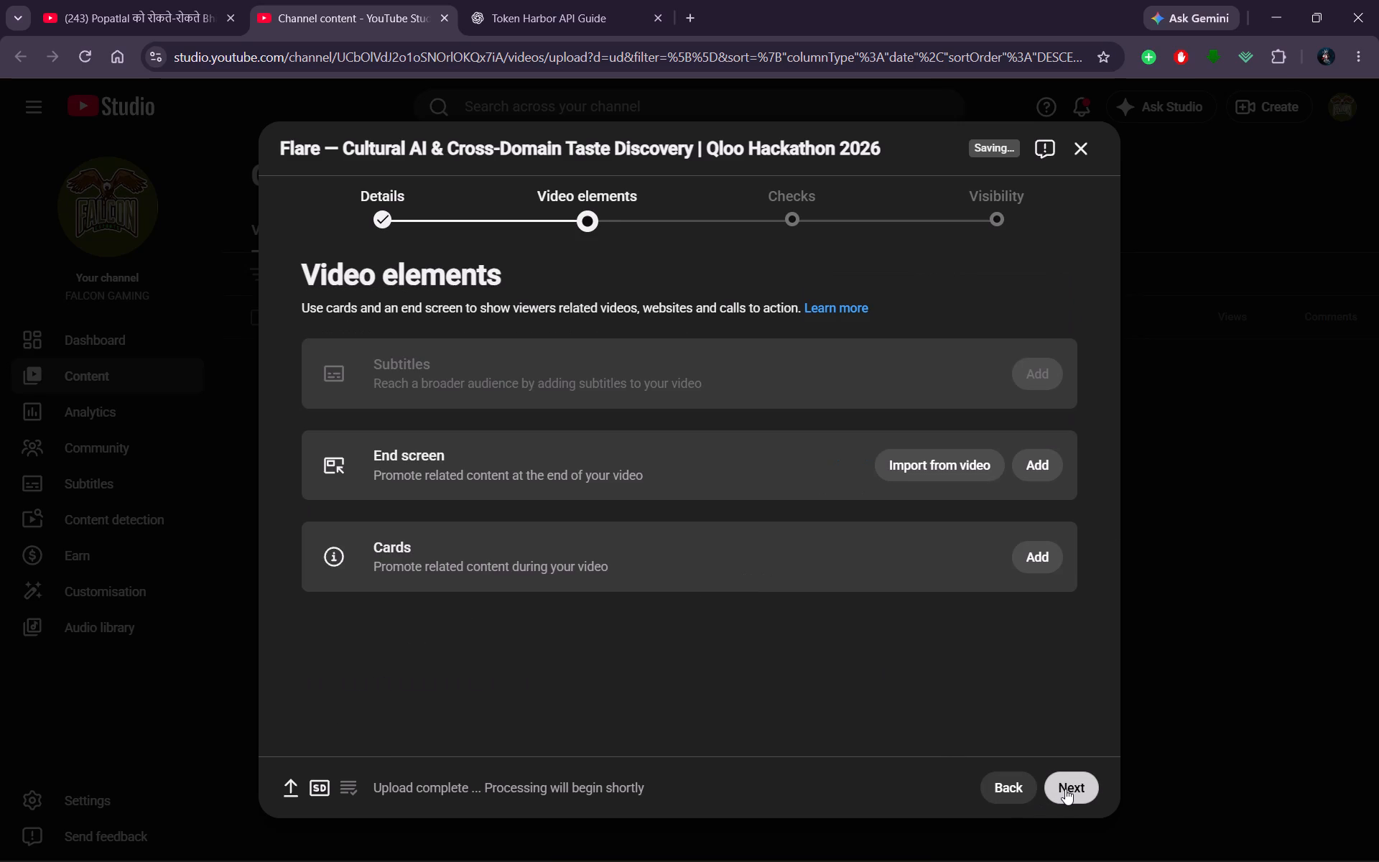
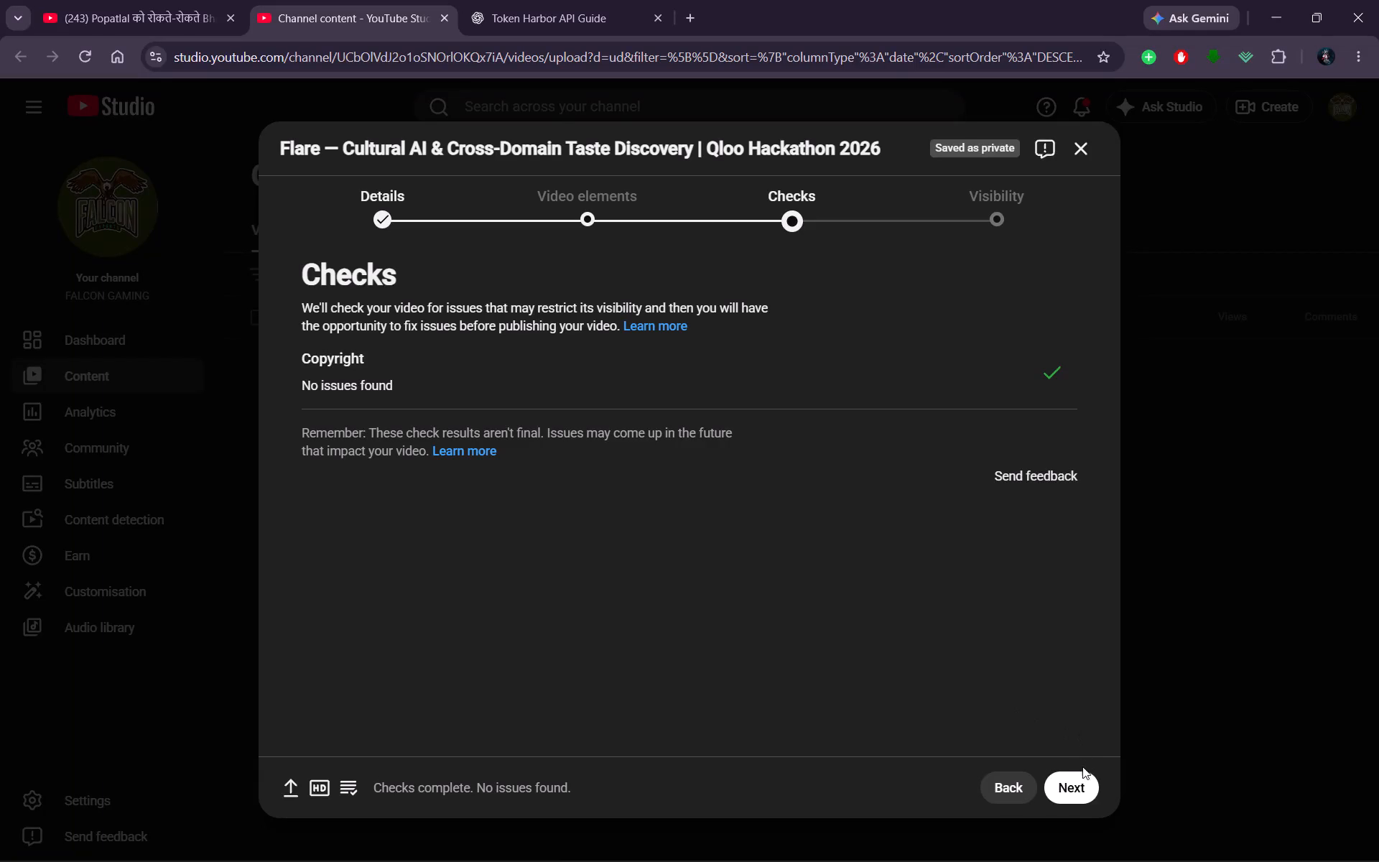
# Continue past the Checks stage, publish the video with Public visibility and copy its video link.
pyautogui.click(1073, 807)
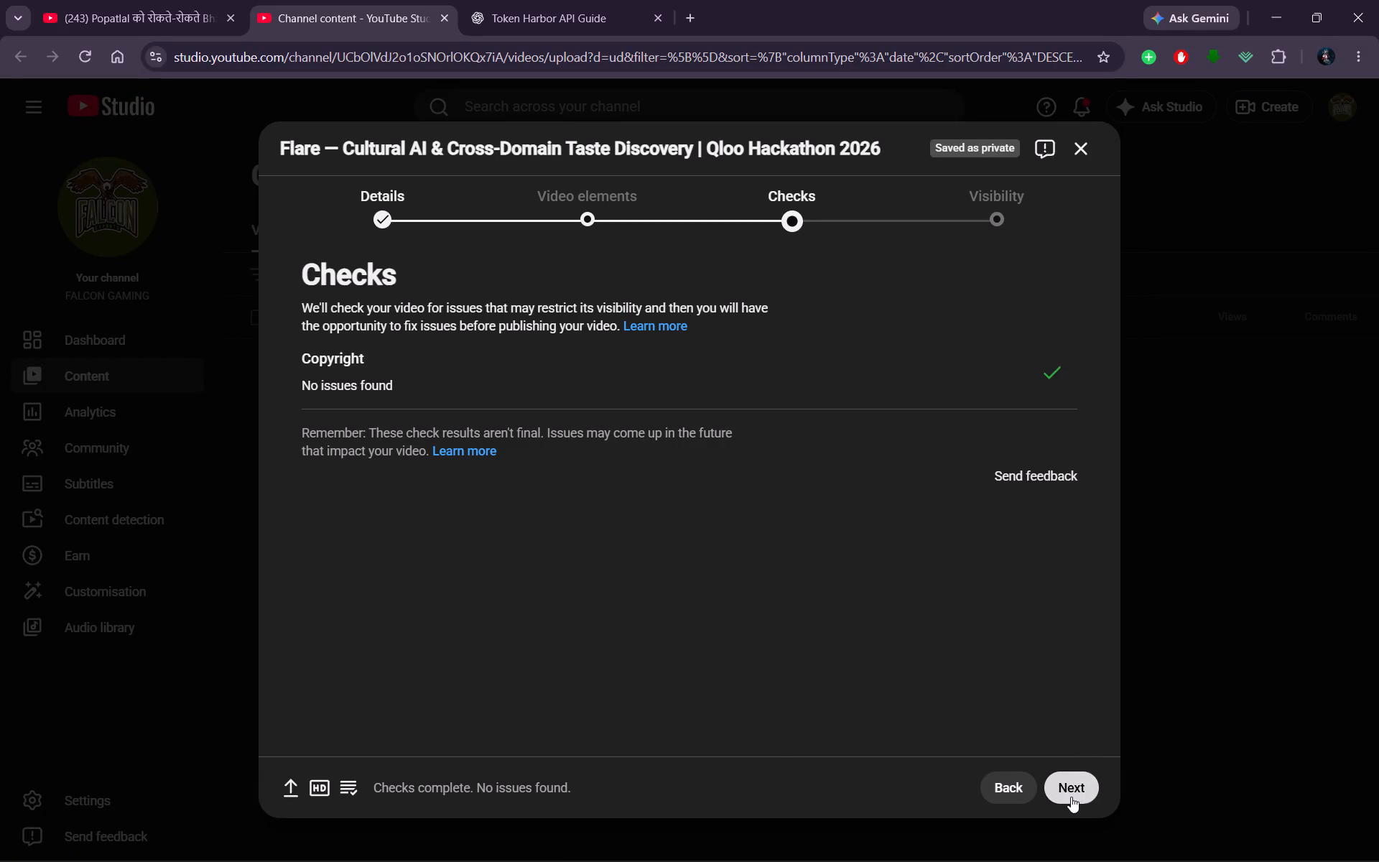
pyautogui.click(1071, 797)
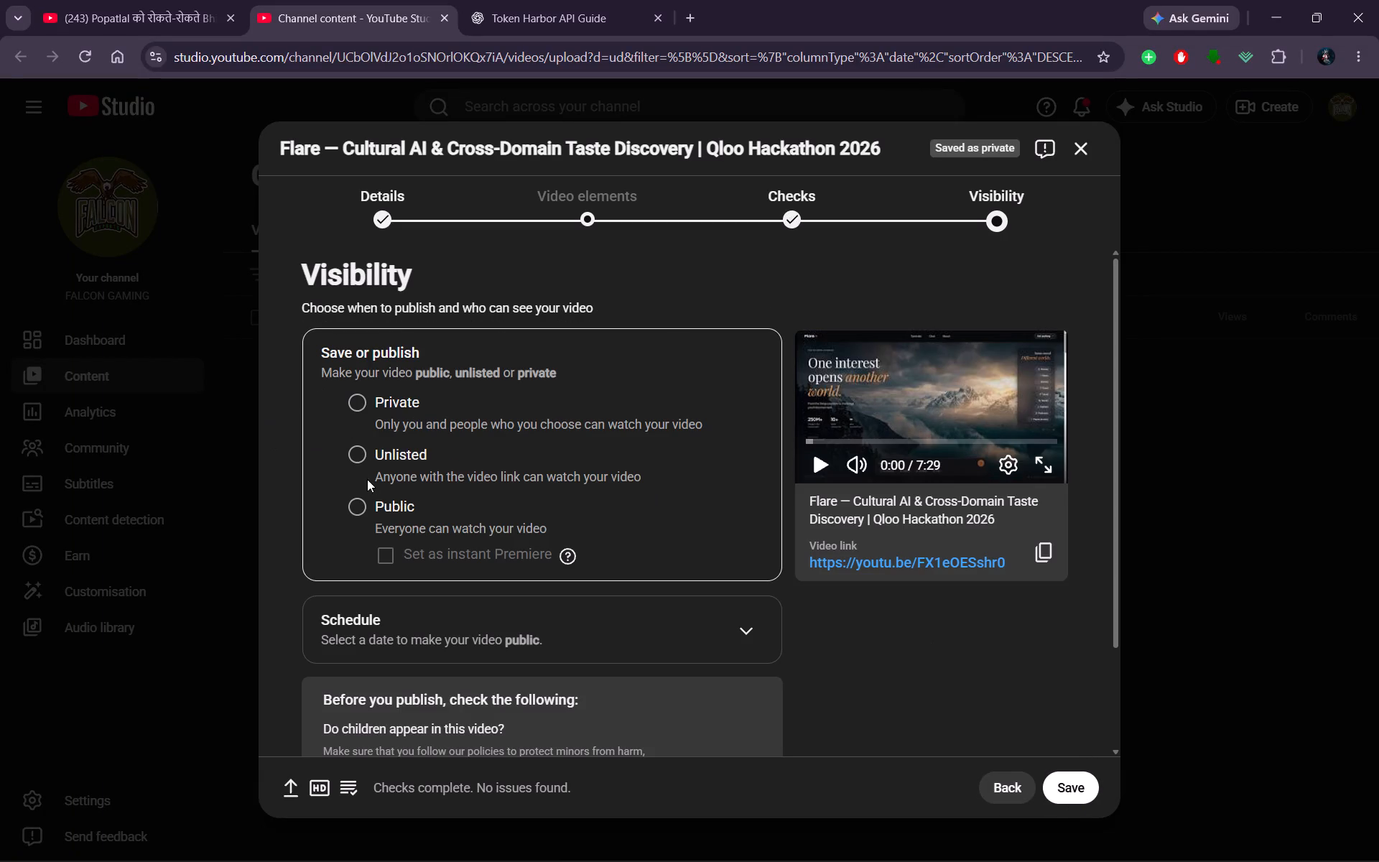
pyautogui.click(366, 504)
pyautogui.scroll(-5, 782, 636)
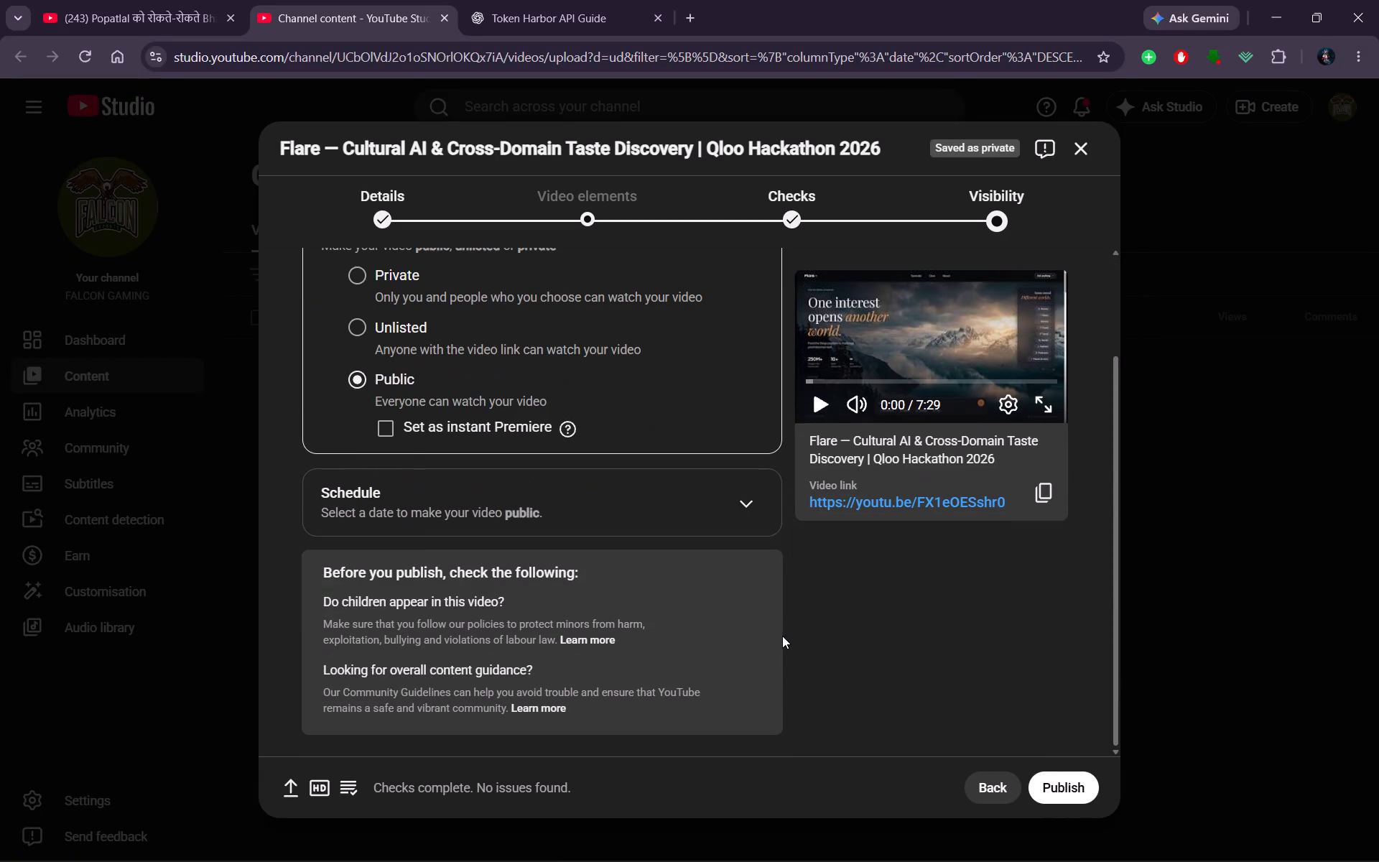
pyautogui.click(1057, 782)
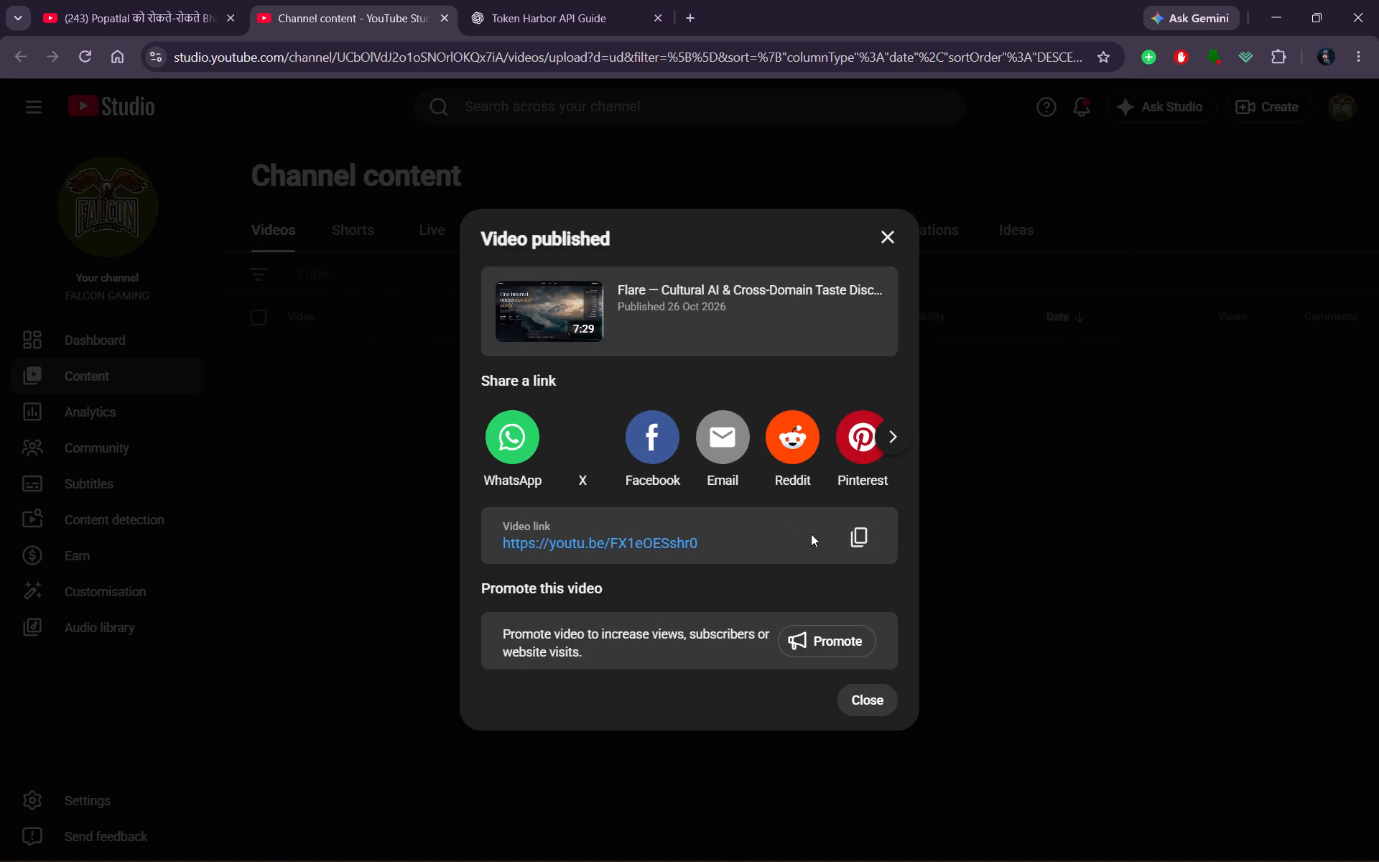
pyautogui.click(855, 537)
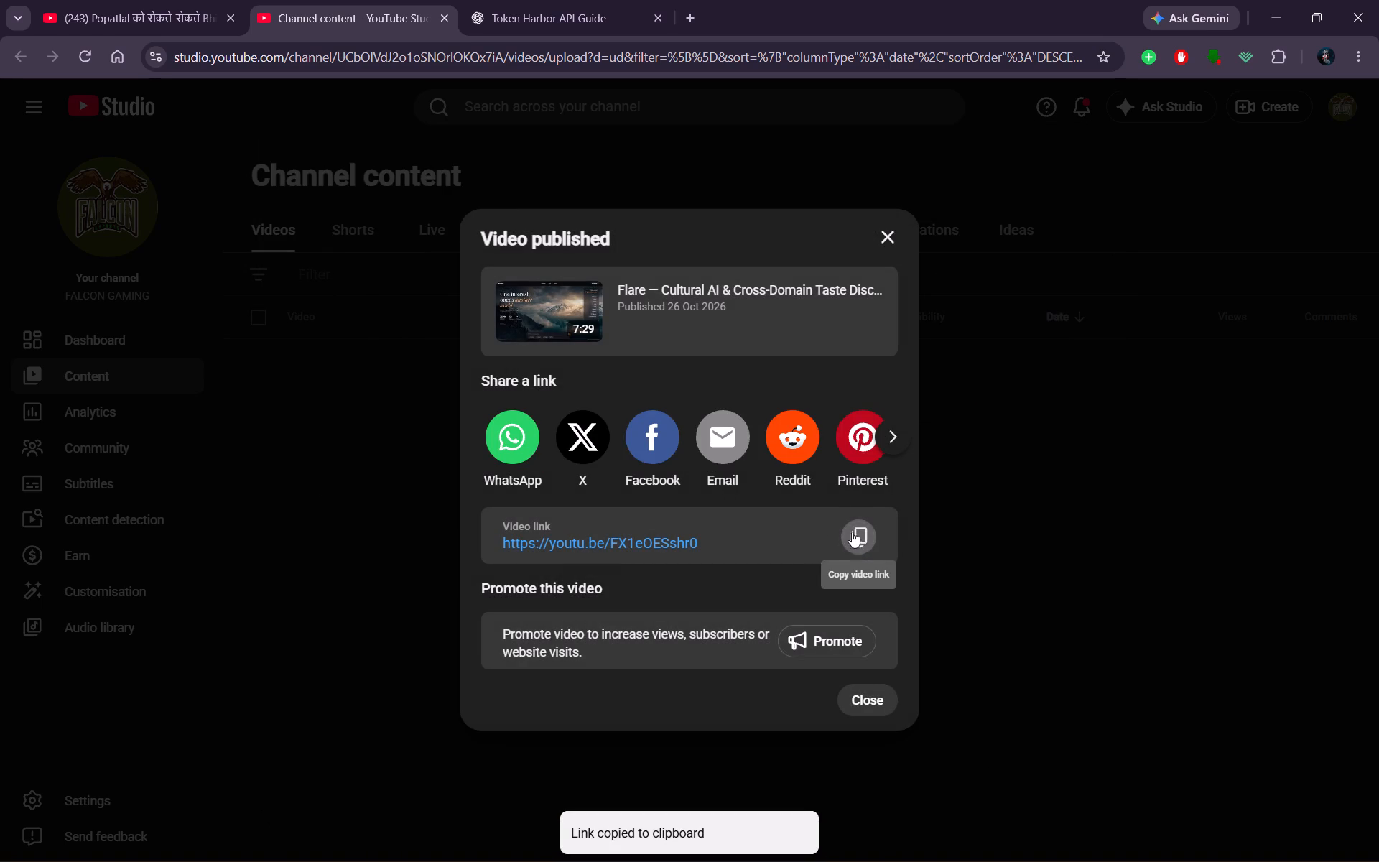
pyautogui.click(567, 0)
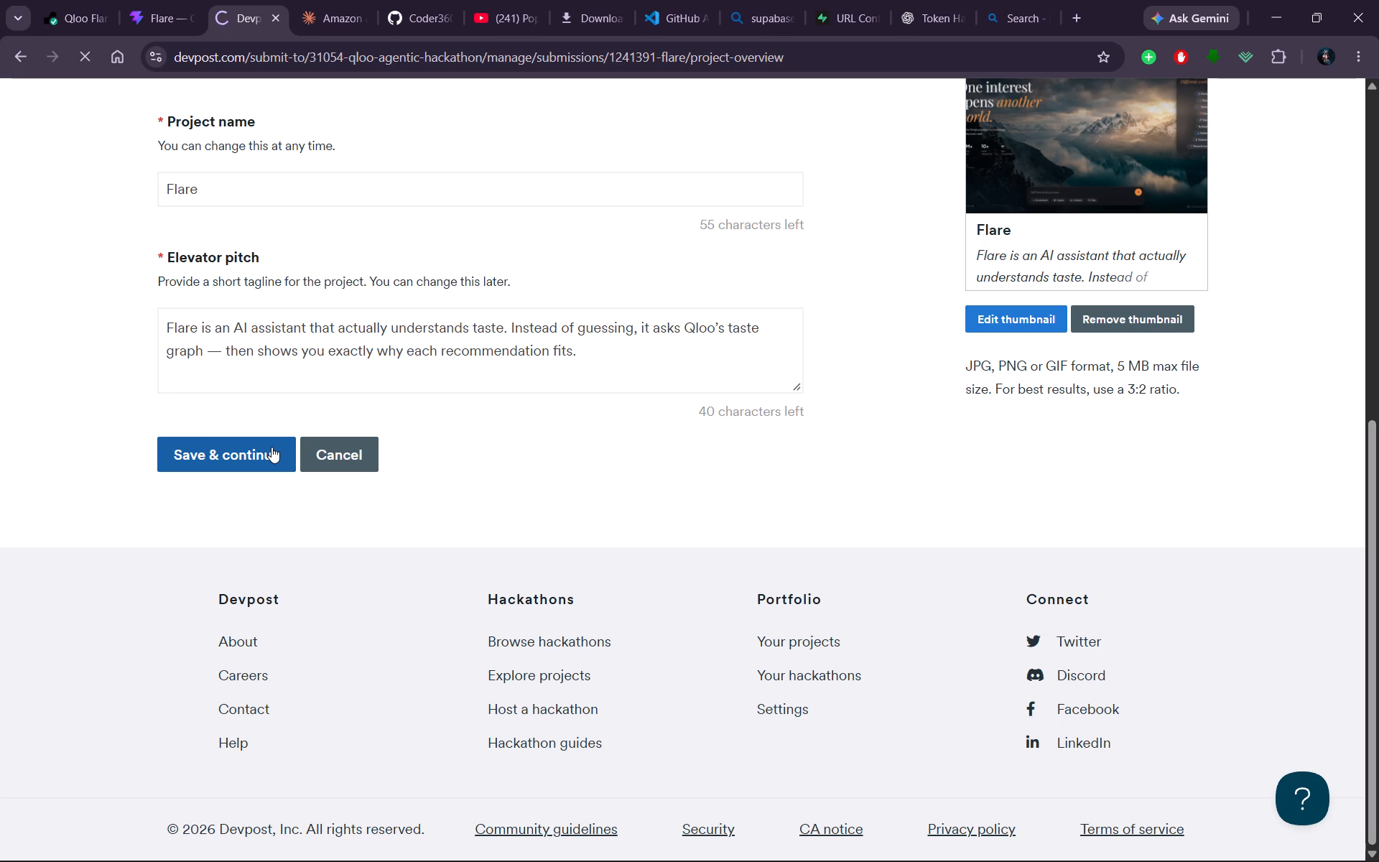
# Review the Project details from the project story through the Built with tags, links and image gallery to the video demo link.
pyautogui.scroll(-4, 531, 376)
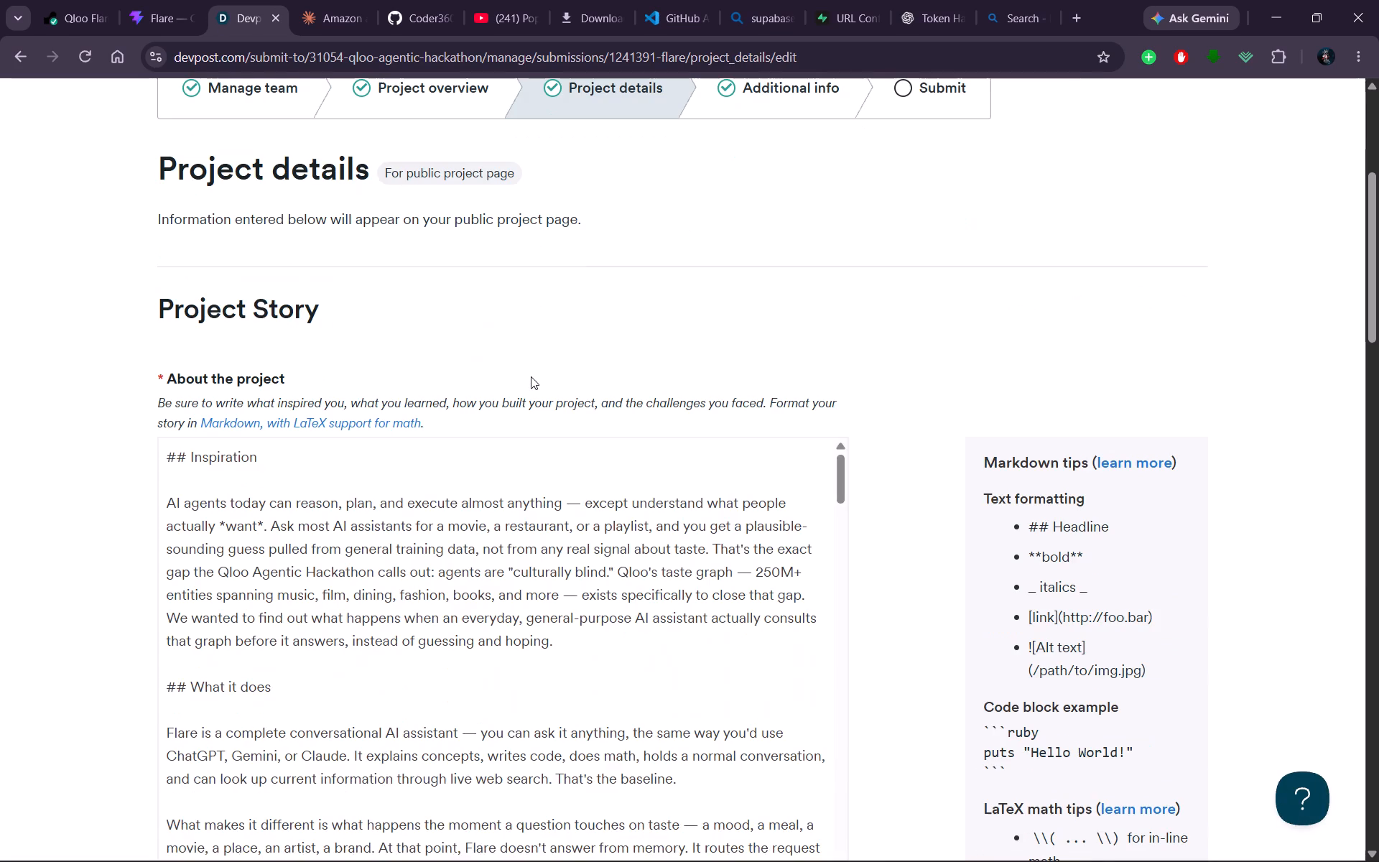
pyautogui.scroll(-11, 447, 516)
pyautogui.scroll(-6, 410, 594)
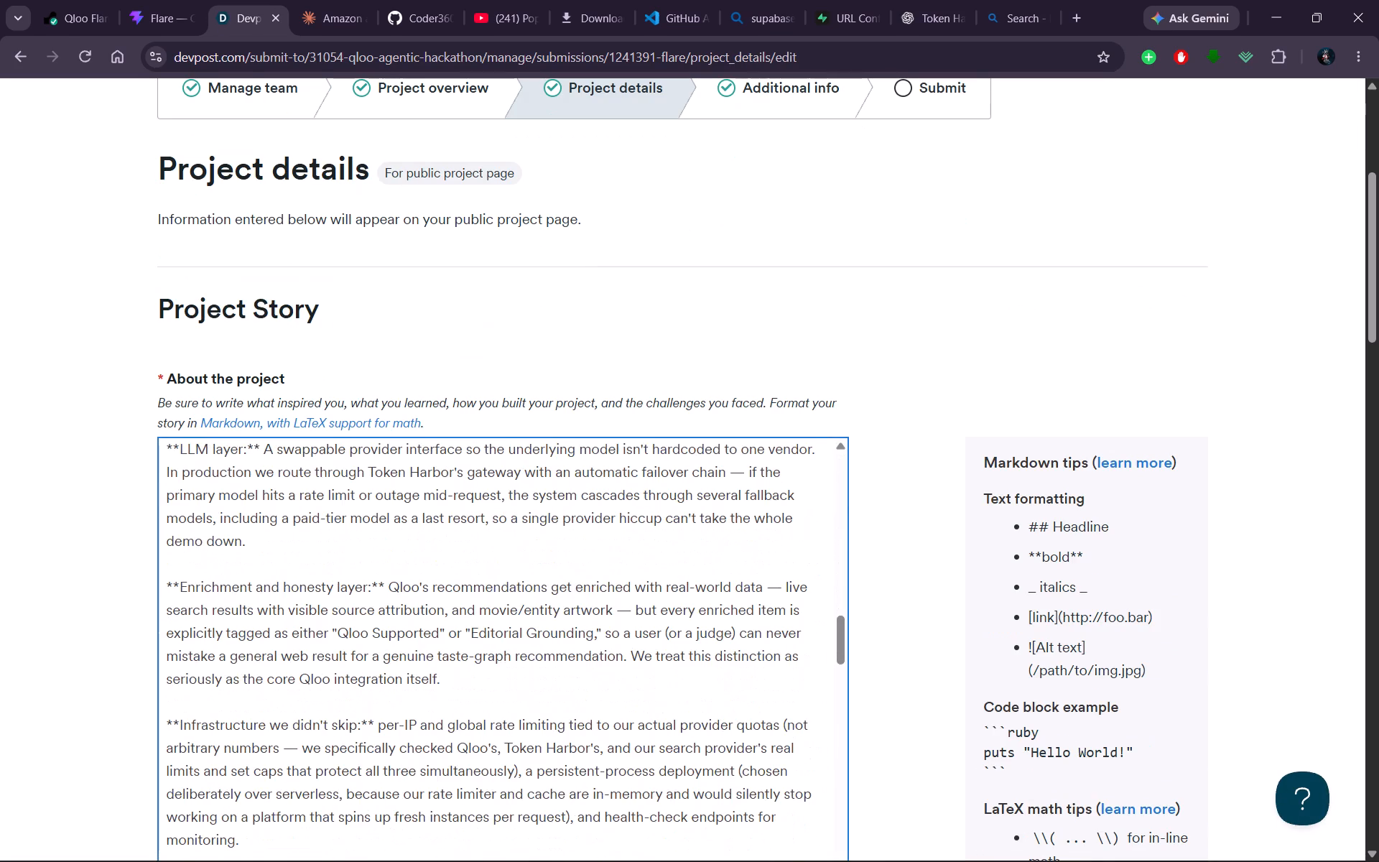
pyautogui.scroll(-20, 410, 594)
pyautogui.scroll(-12, 410, 594)
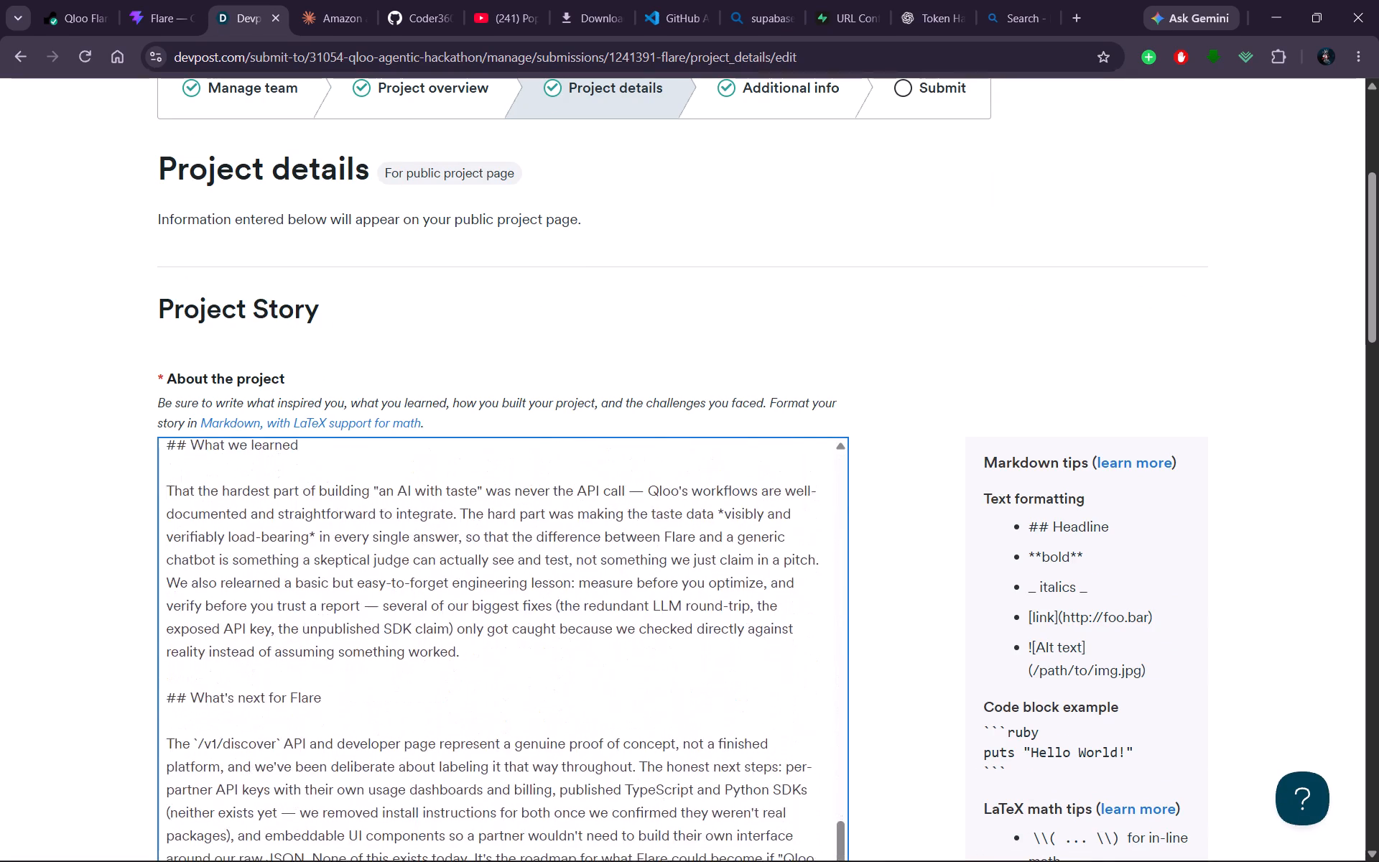
pyautogui.scroll(-4, 410, 594)
pyautogui.scroll(-6, 827, 332)
pyautogui.scroll(-6, 424, 593)
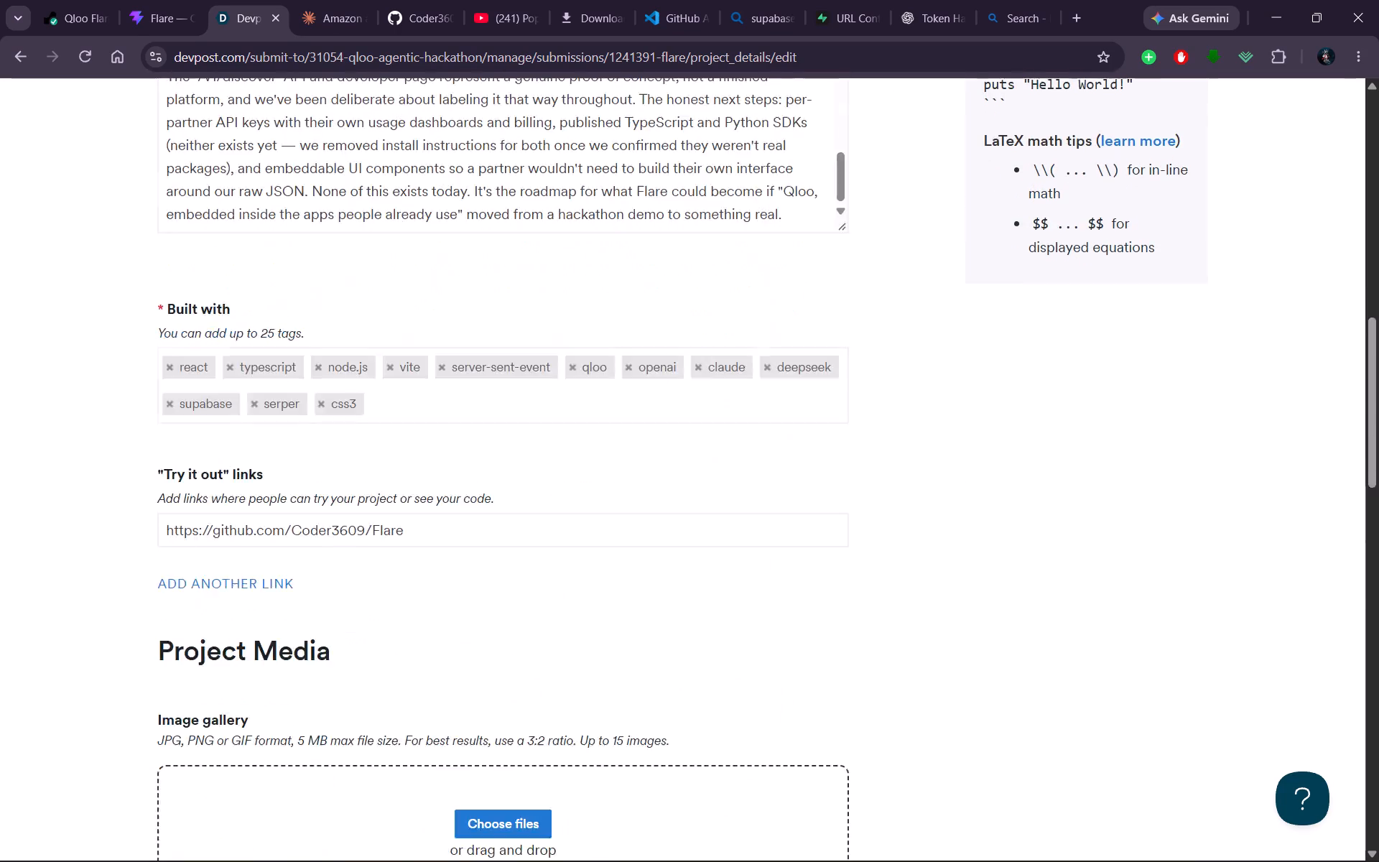
pyautogui.scroll(-15, 422, 596)
pyautogui.scroll(-7, 422, 596)
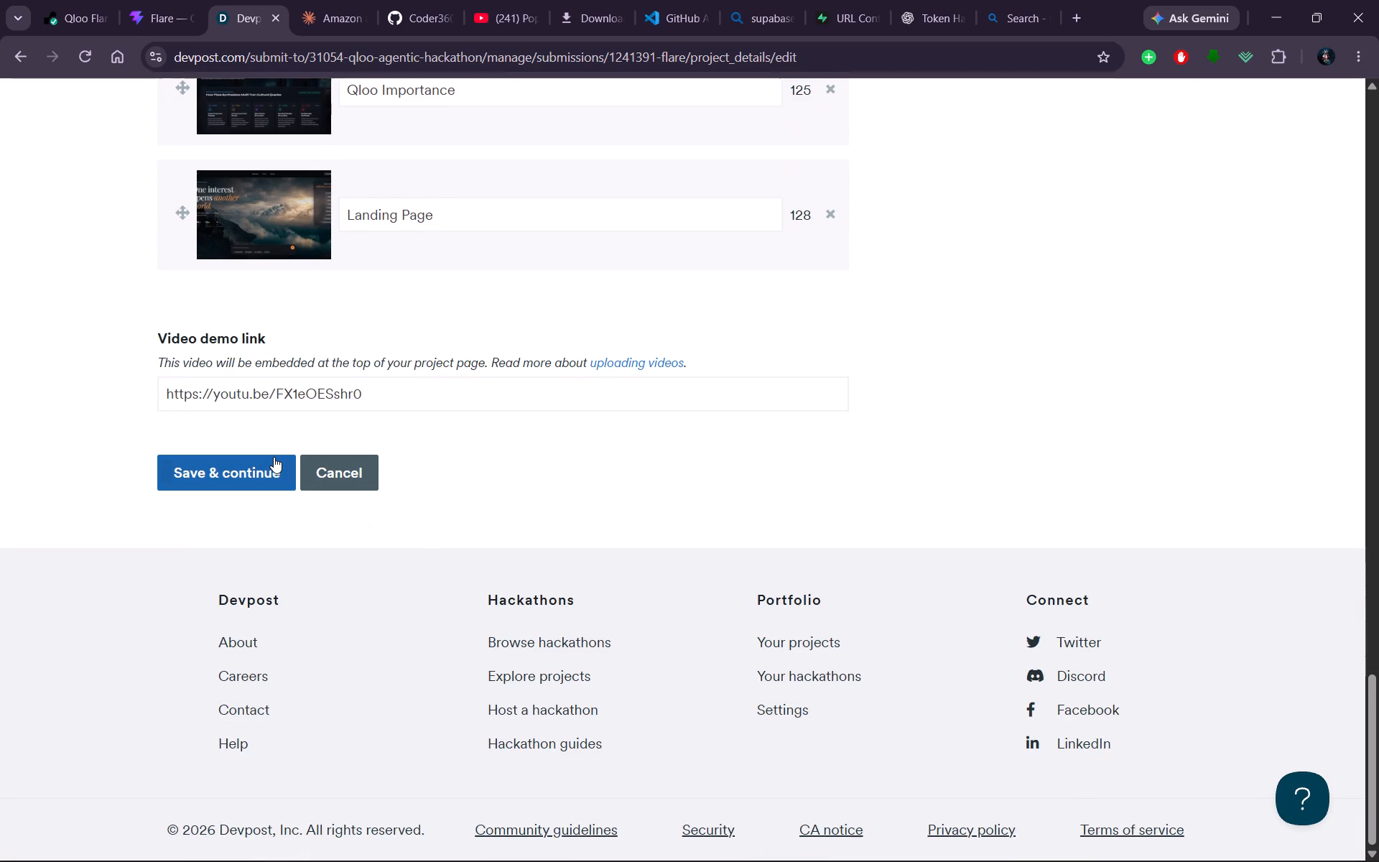
# Save the Project details and the Additional info answers without edits, continuing to the Submit project stage.
pyautogui.click(274, 458)
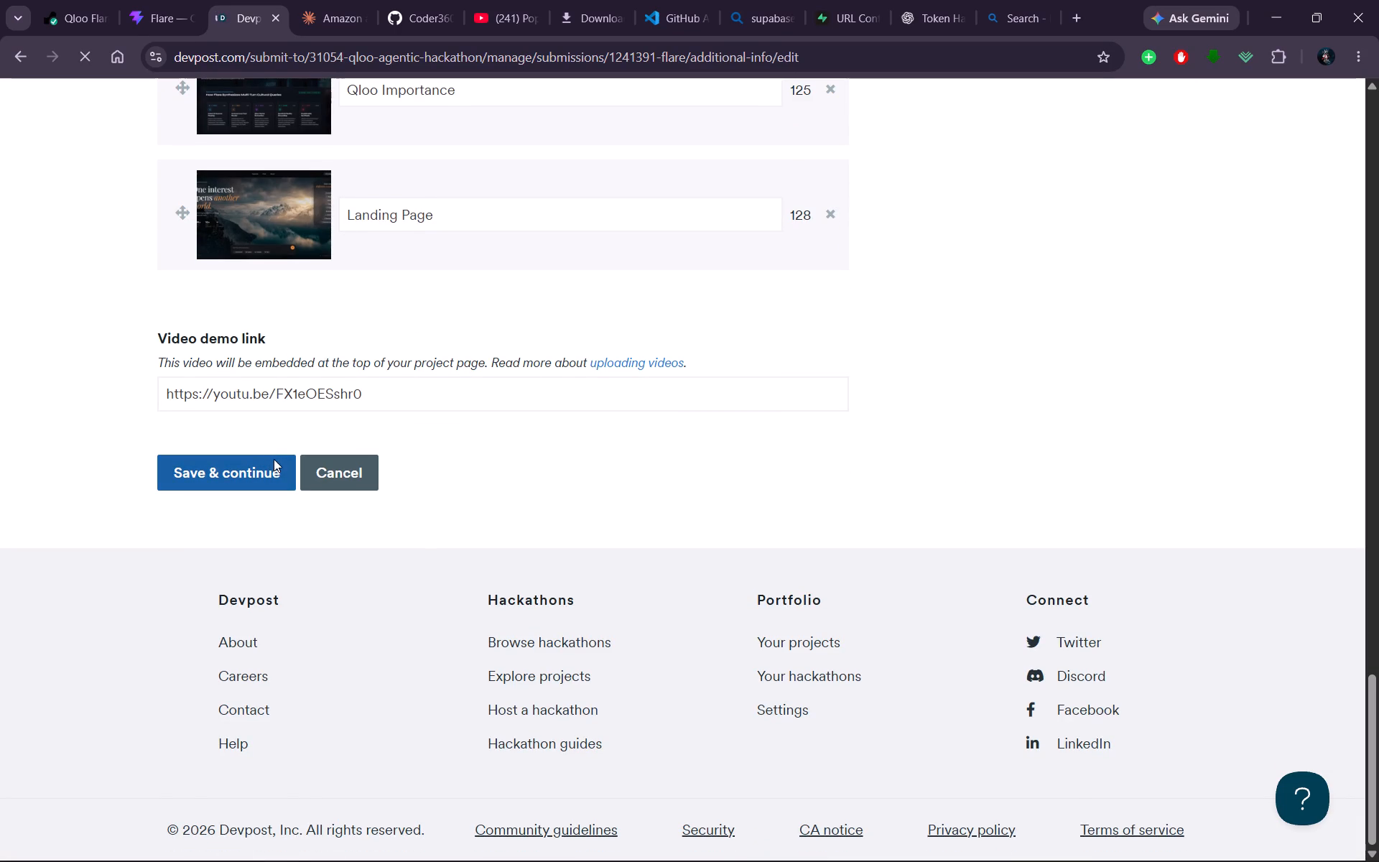
pyautogui.scroll(-2, 450, 558)
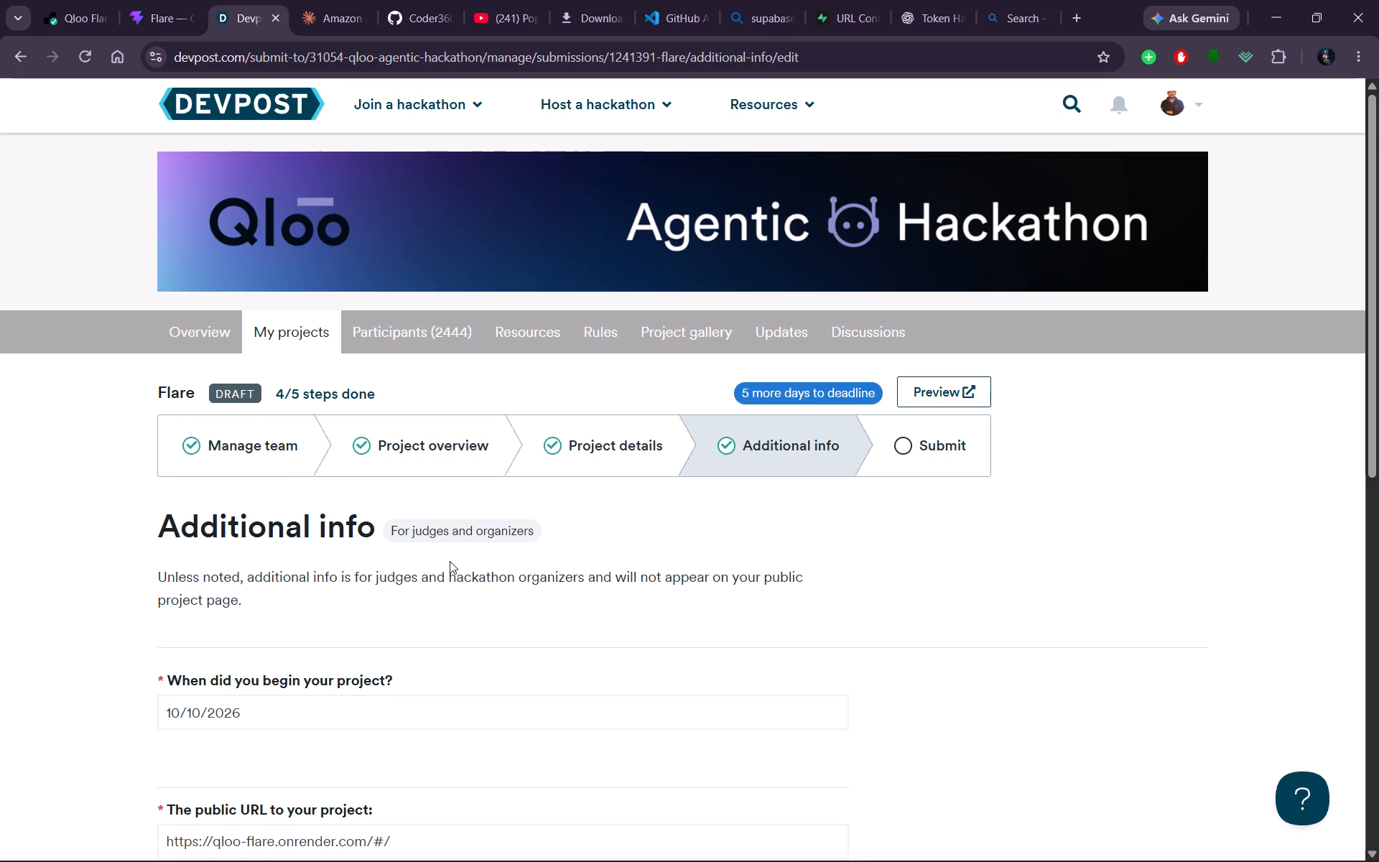
pyautogui.scroll(-7, 450, 561)
pyautogui.click(253, 482)
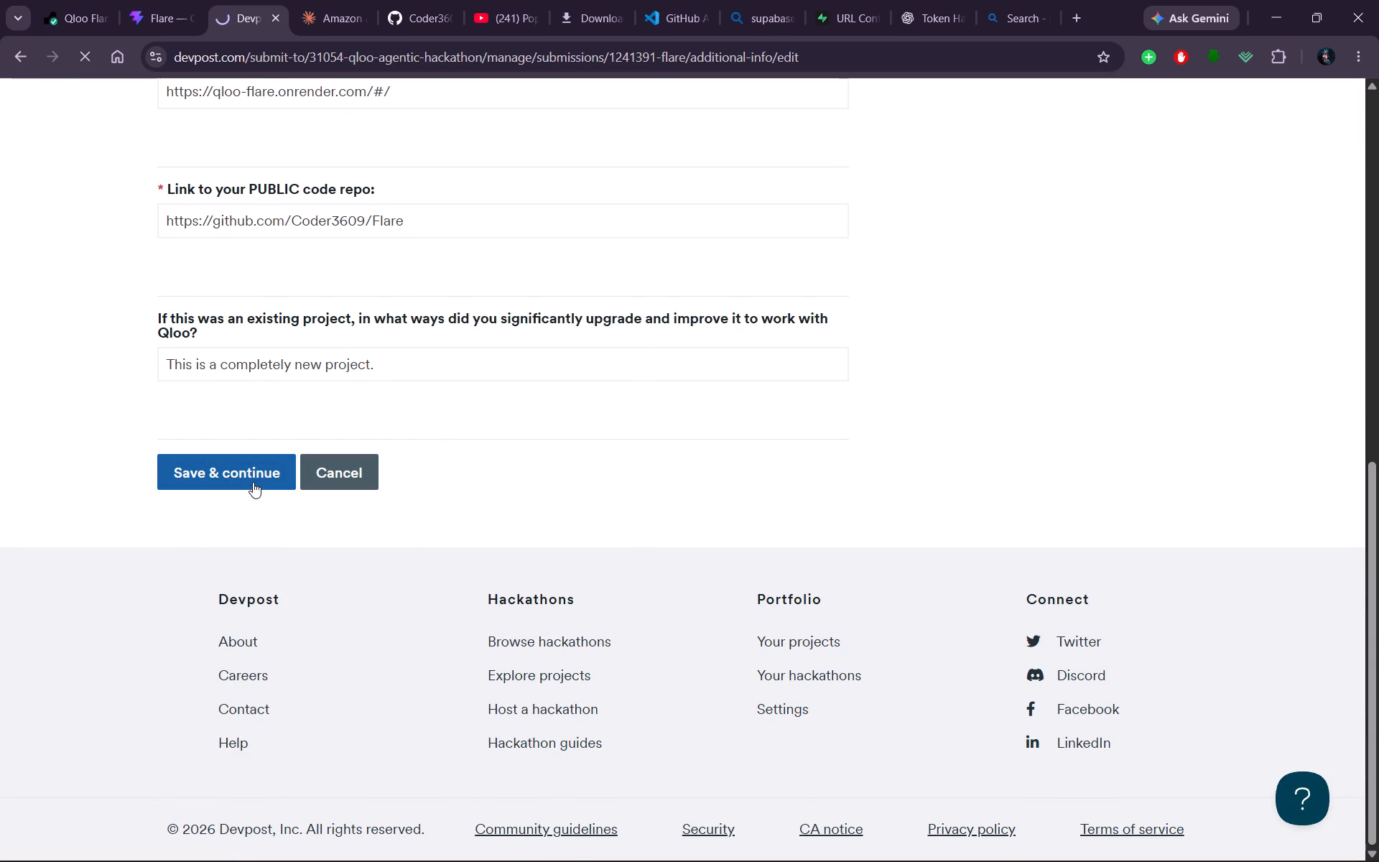
# Agree to the Official Rules and Devpost Terms of Service, and submit the Flare project to the Qloo Agentic Hackathon.
pyautogui.scroll(-3, 461, 557)
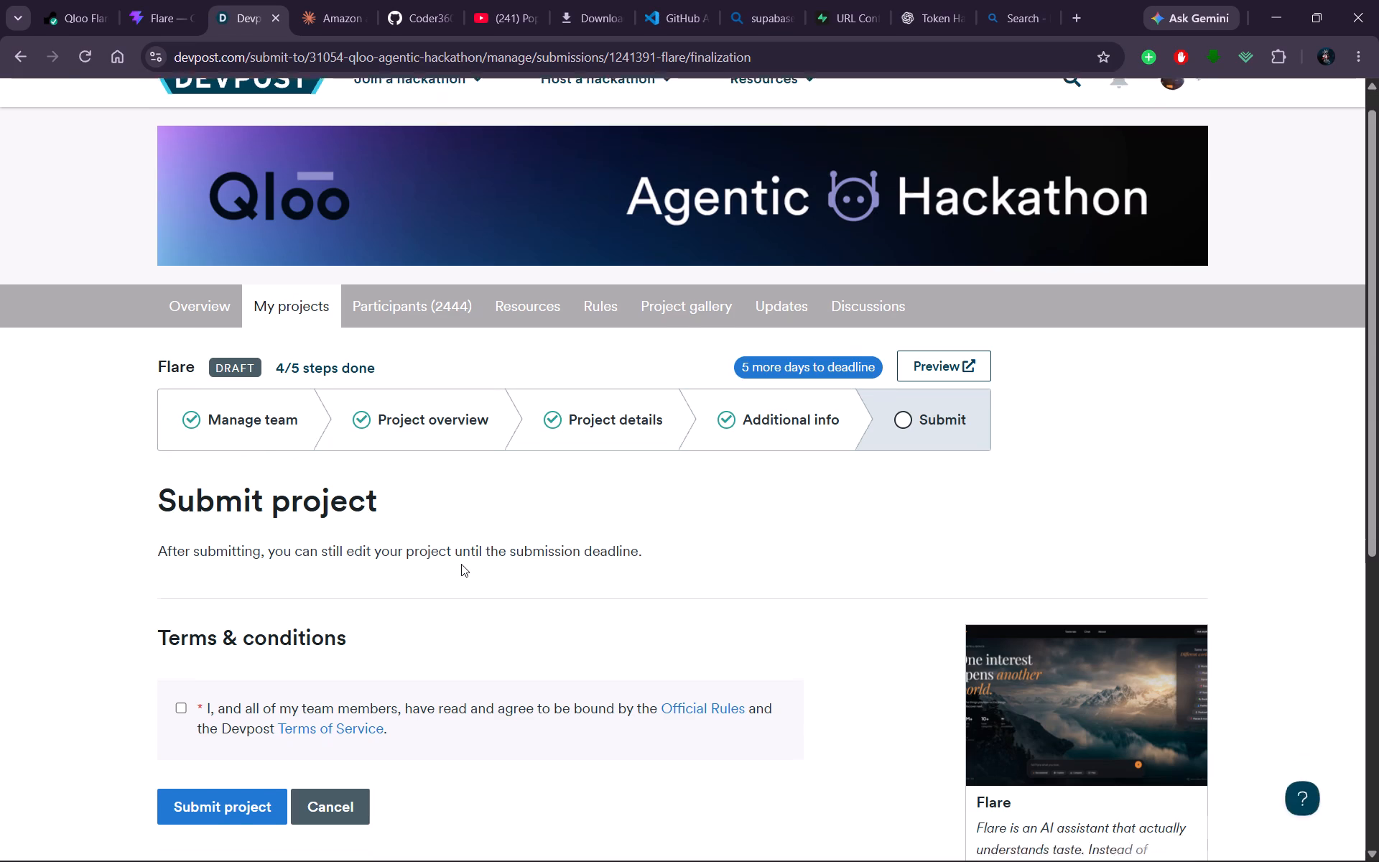
pyautogui.scroll(-2, 461, 564)
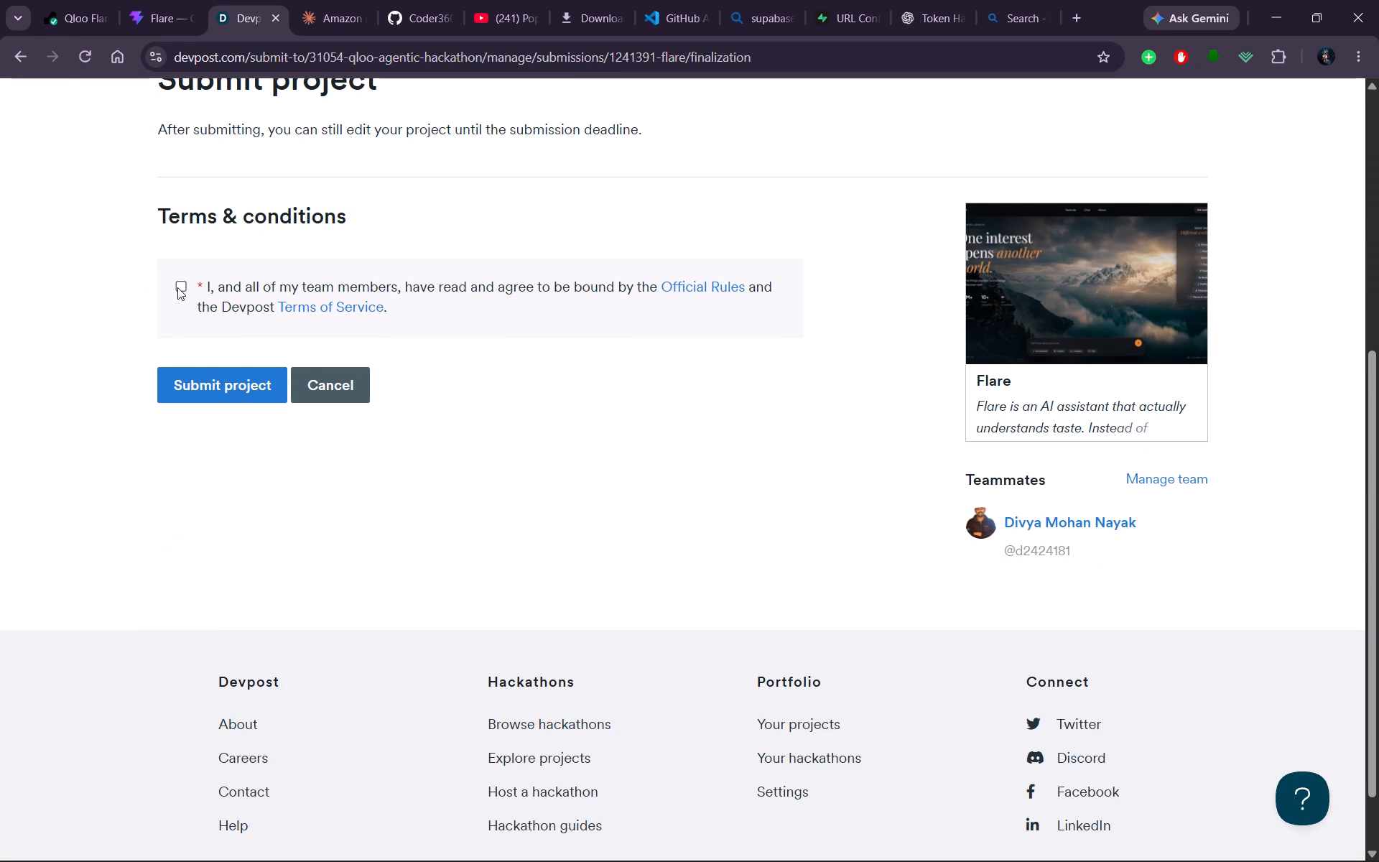
pyautogui.click(177, 287)
pyautogui.click(263, 378)
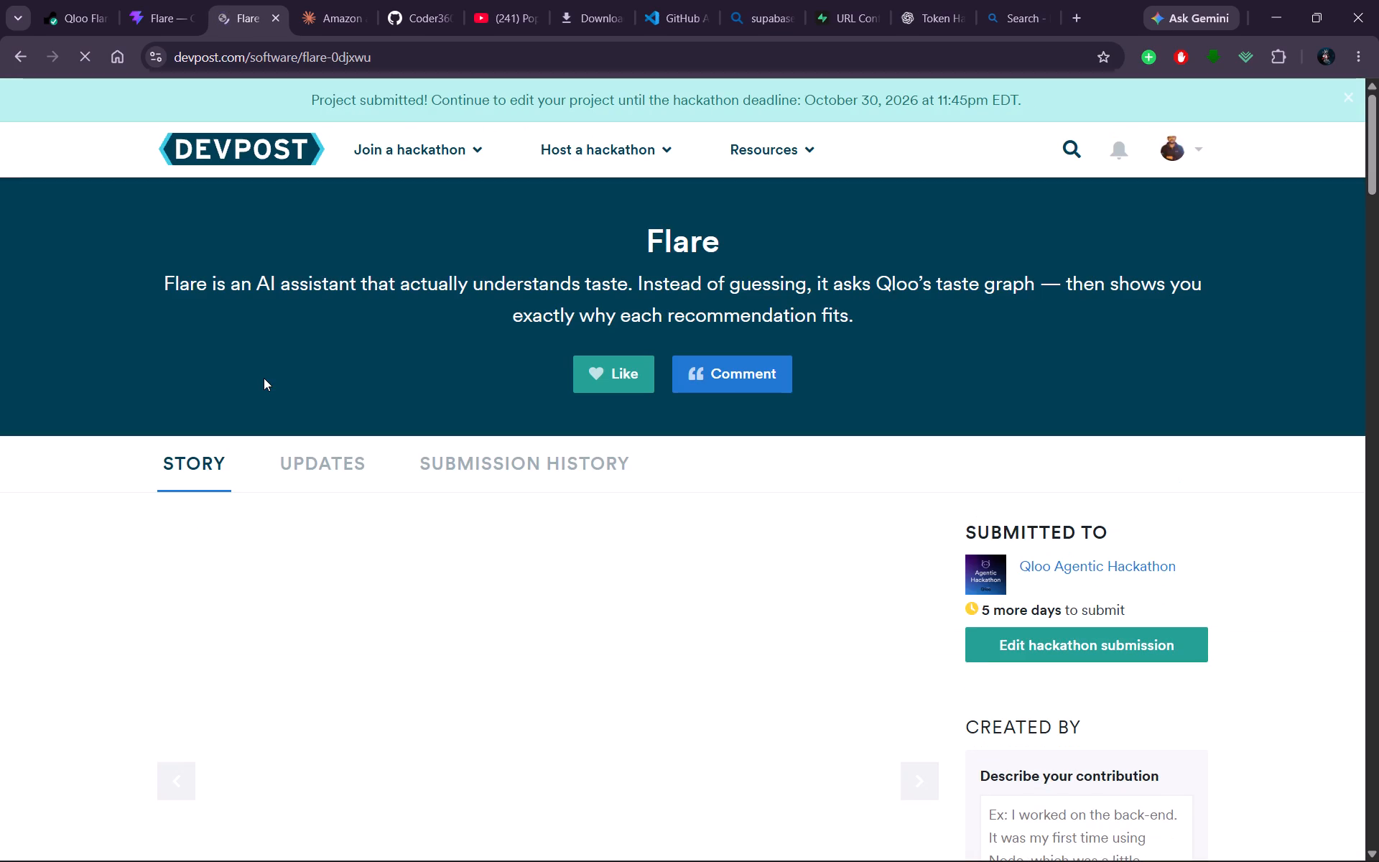
# Check the submitted Flare project page down to its demo video and Inspiration section, and switch to the open web search page.
pyautogui.scroll(-5, 322, 418)
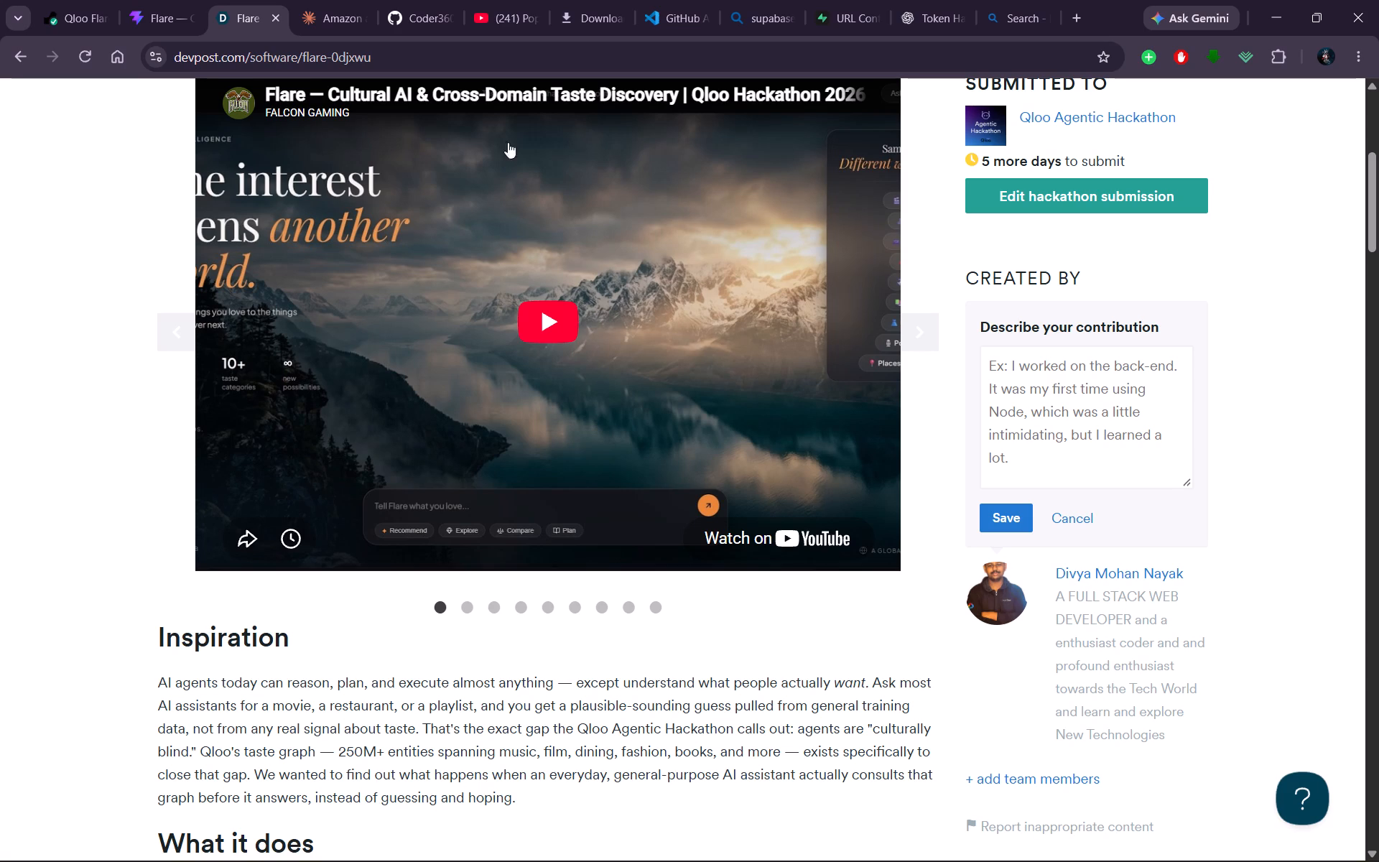
pyautogui.click(980, 6)
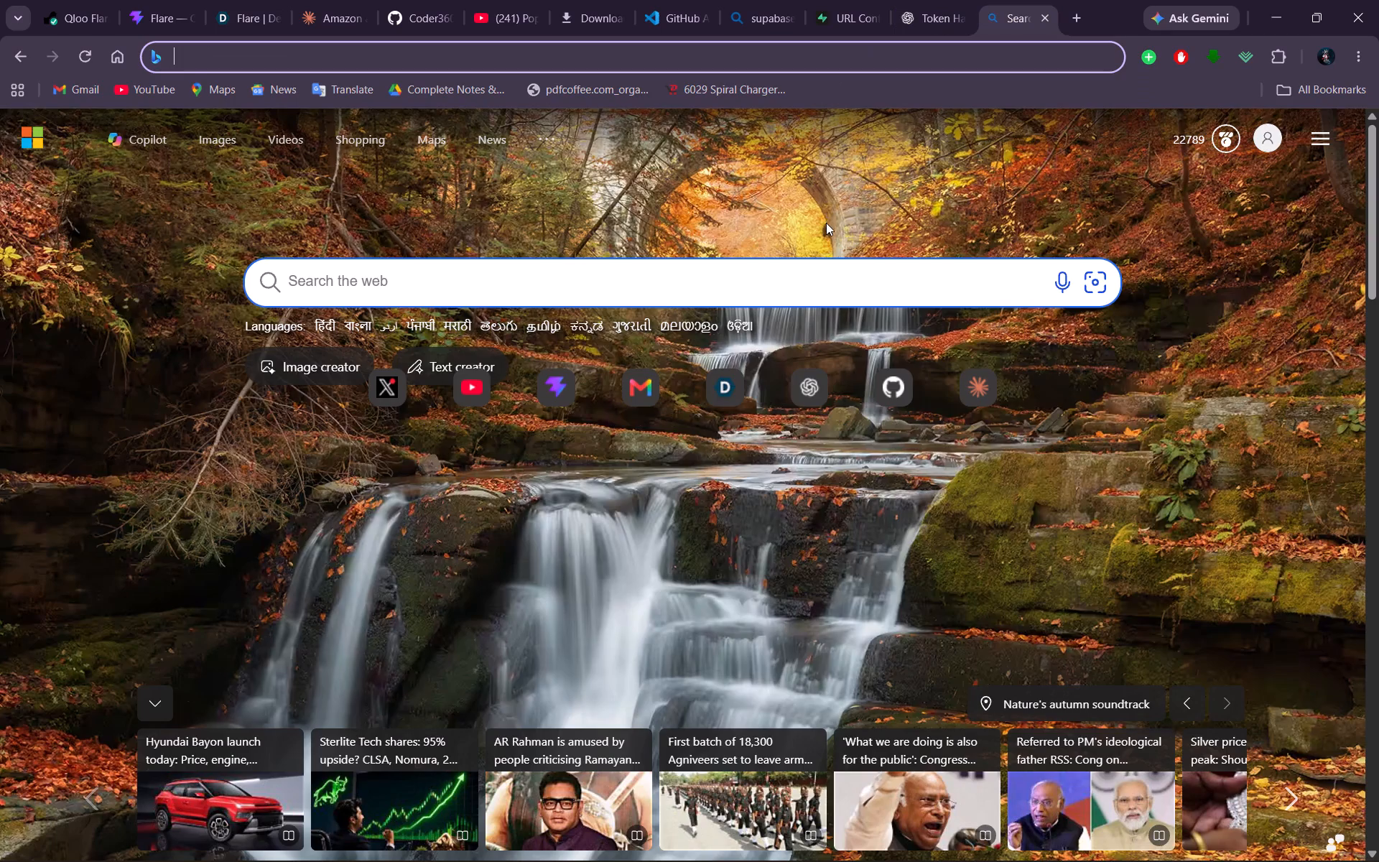
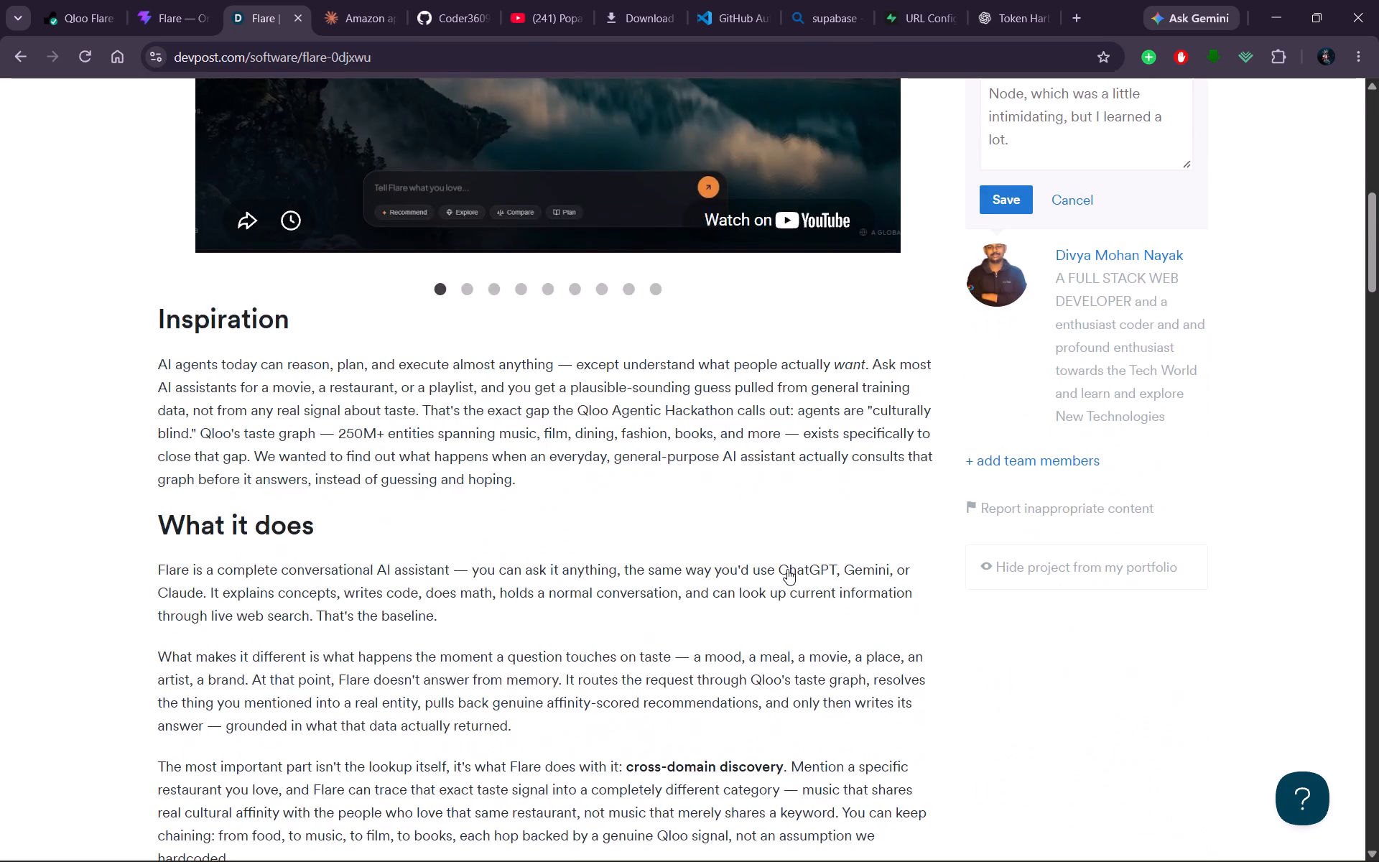
# Review the submitted Flare project page on Devpost, from the title and demo video through the story to Built With and Updates.
pyautogui.scroll(6, 787, 569)
pyautogui.scroll(-1, 787, 569)
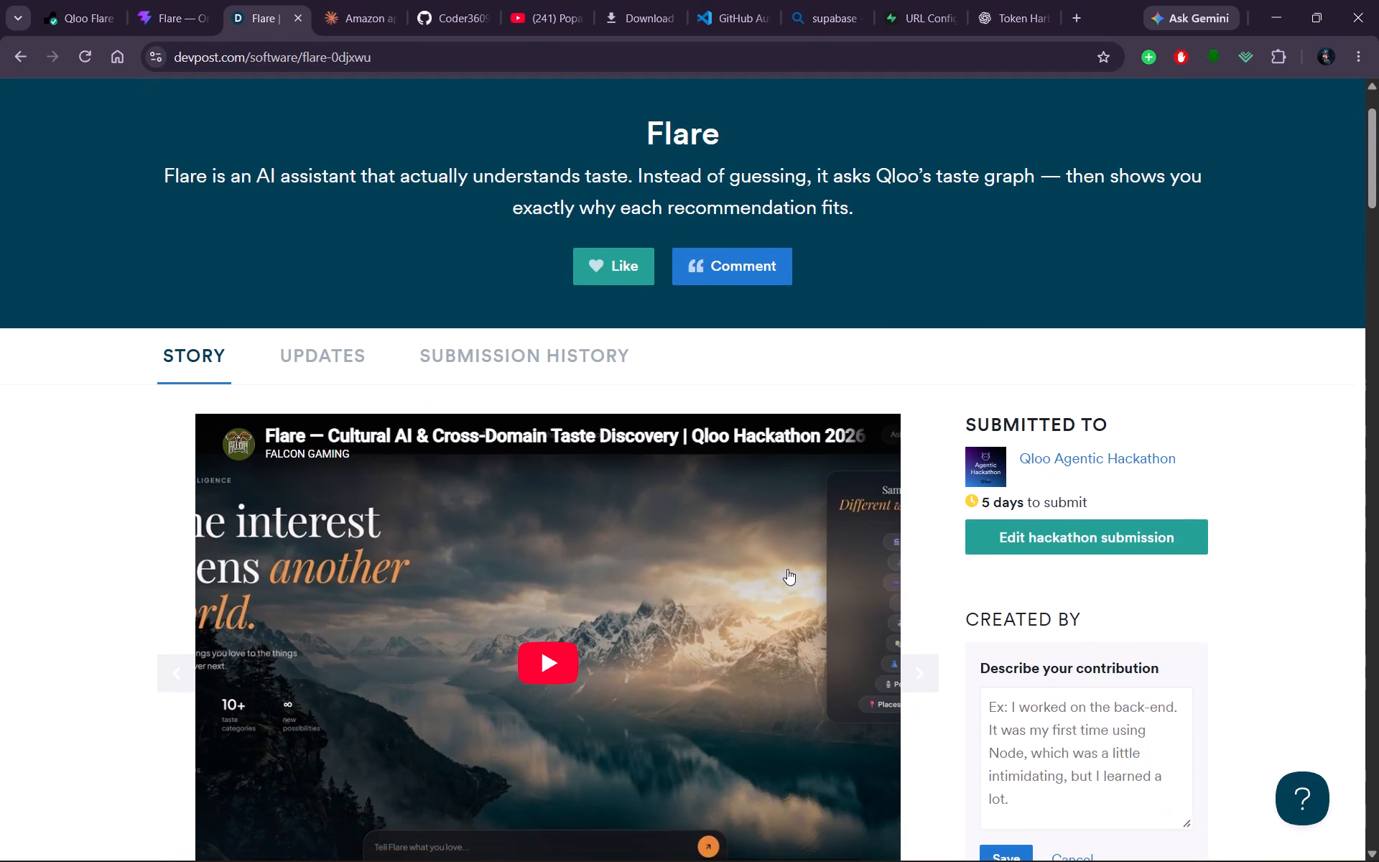
pyautogui.scroll(6, 787, 569)
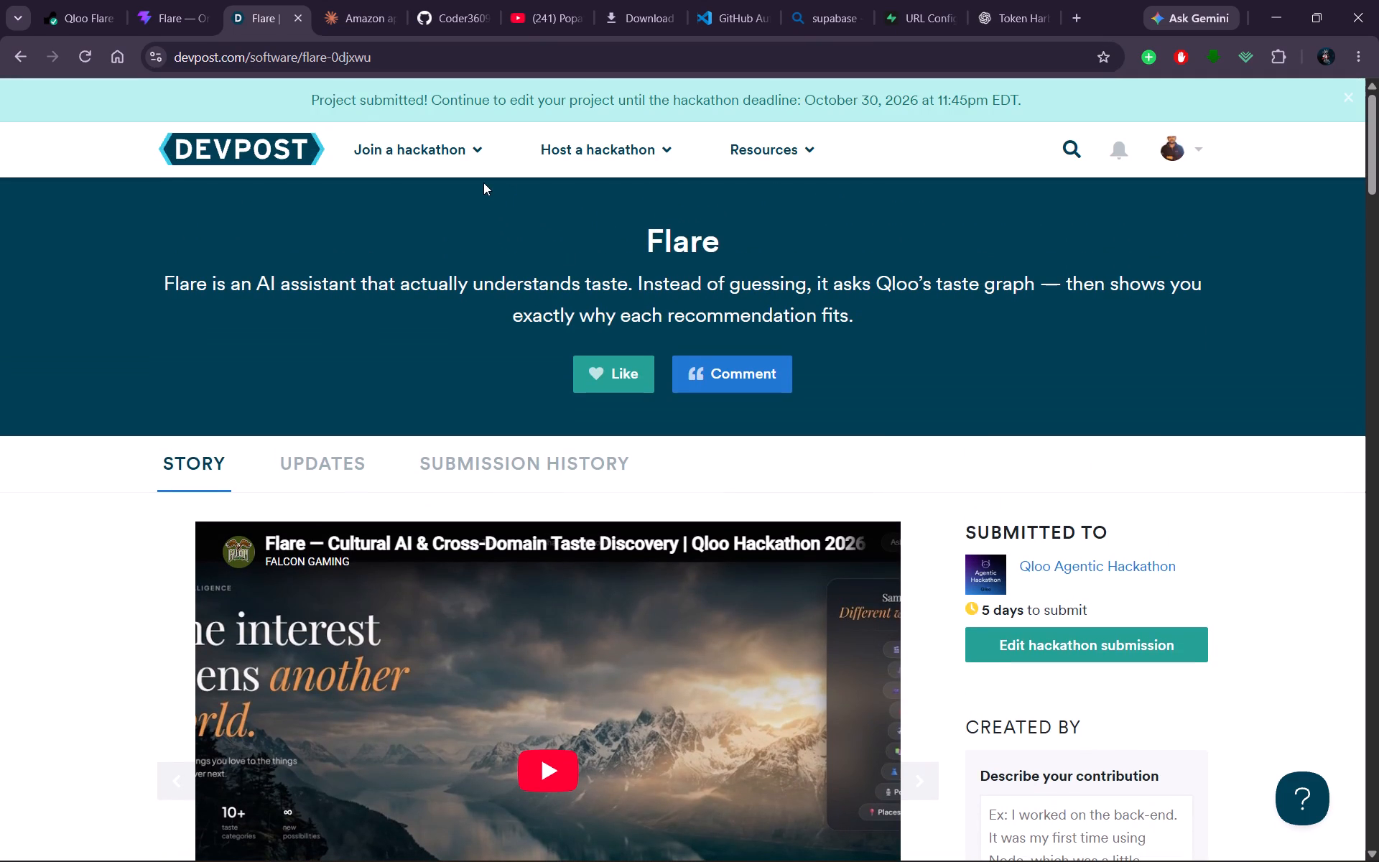
pyautogui.scroll(-7, 768, 431)
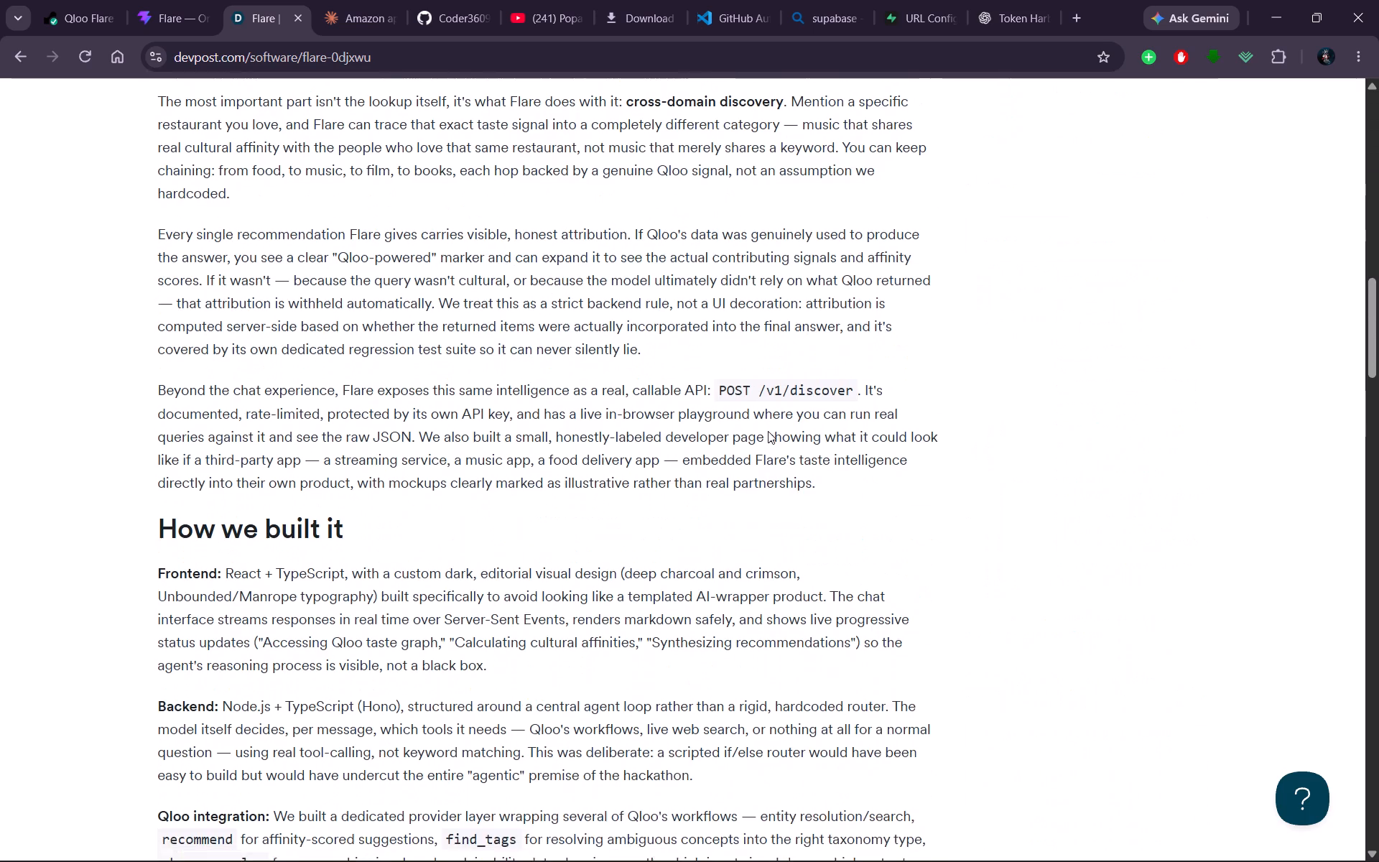
pyautogui.scroll(-13, 768, 431)
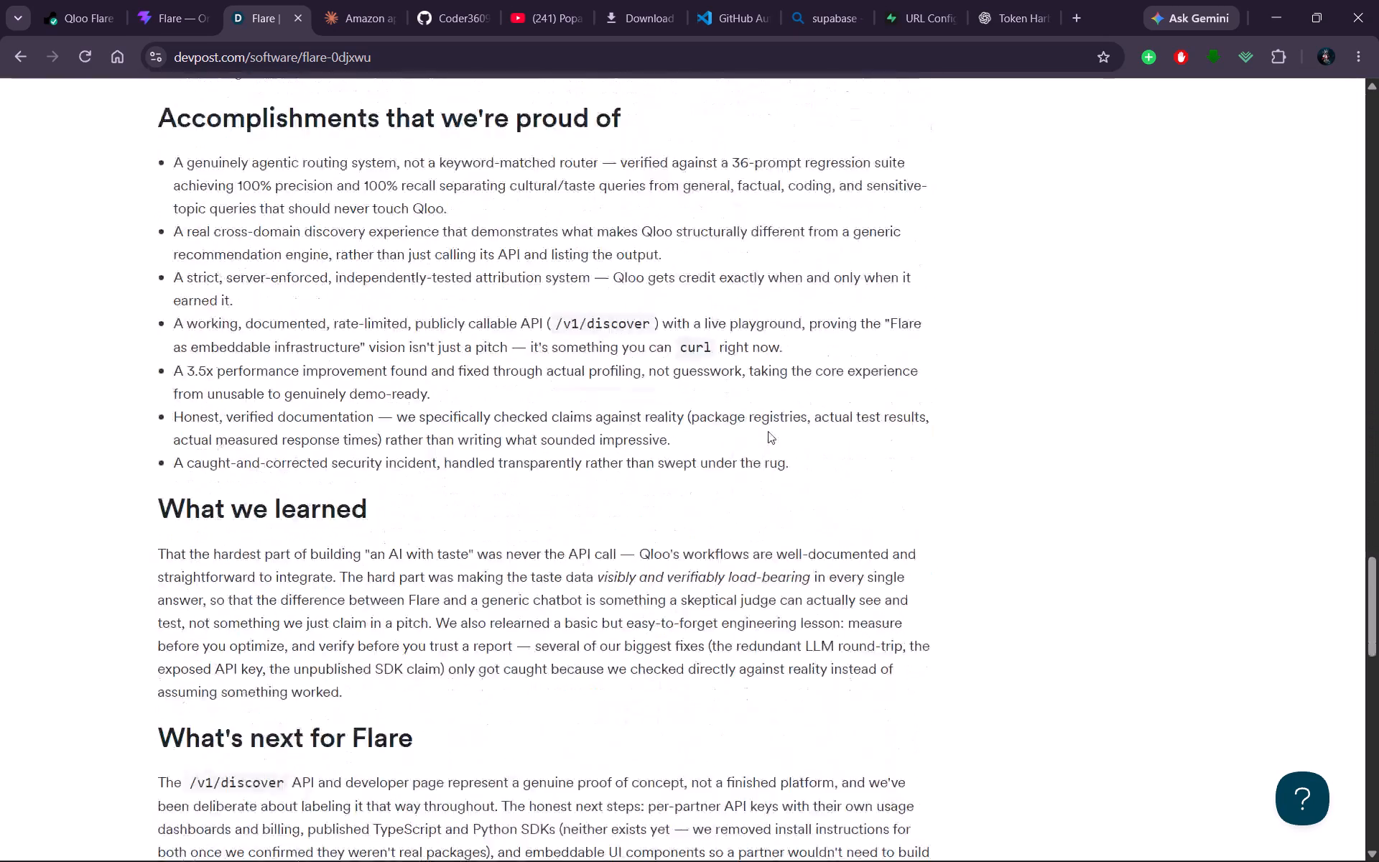
pyautogui.scroll(-11, 768, 431)
pyautogui.scroll(1, 768, 431)
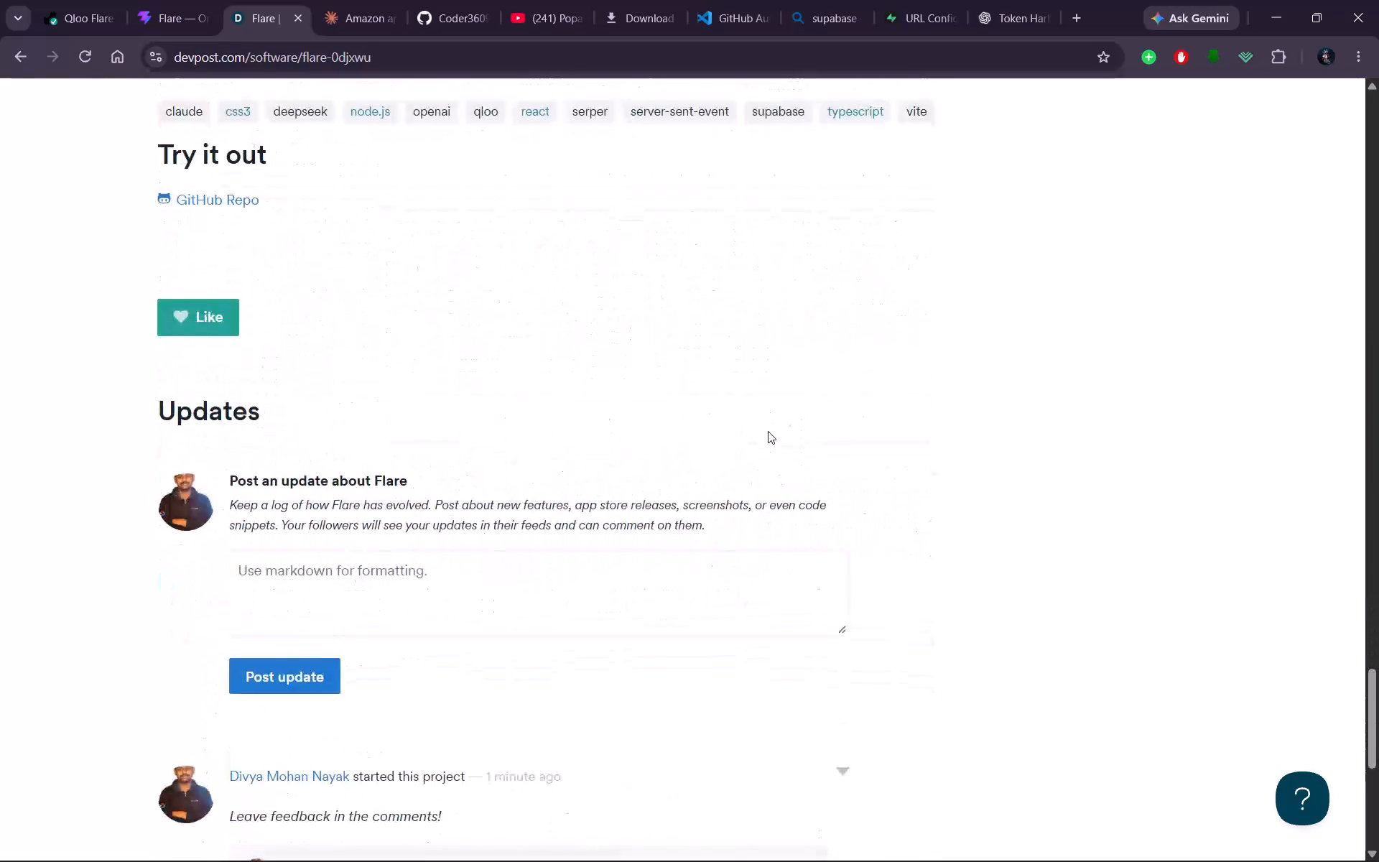
pyautogui.scroll(9, 768, 431)
pyautogui.scroll(-4, 768, 431)
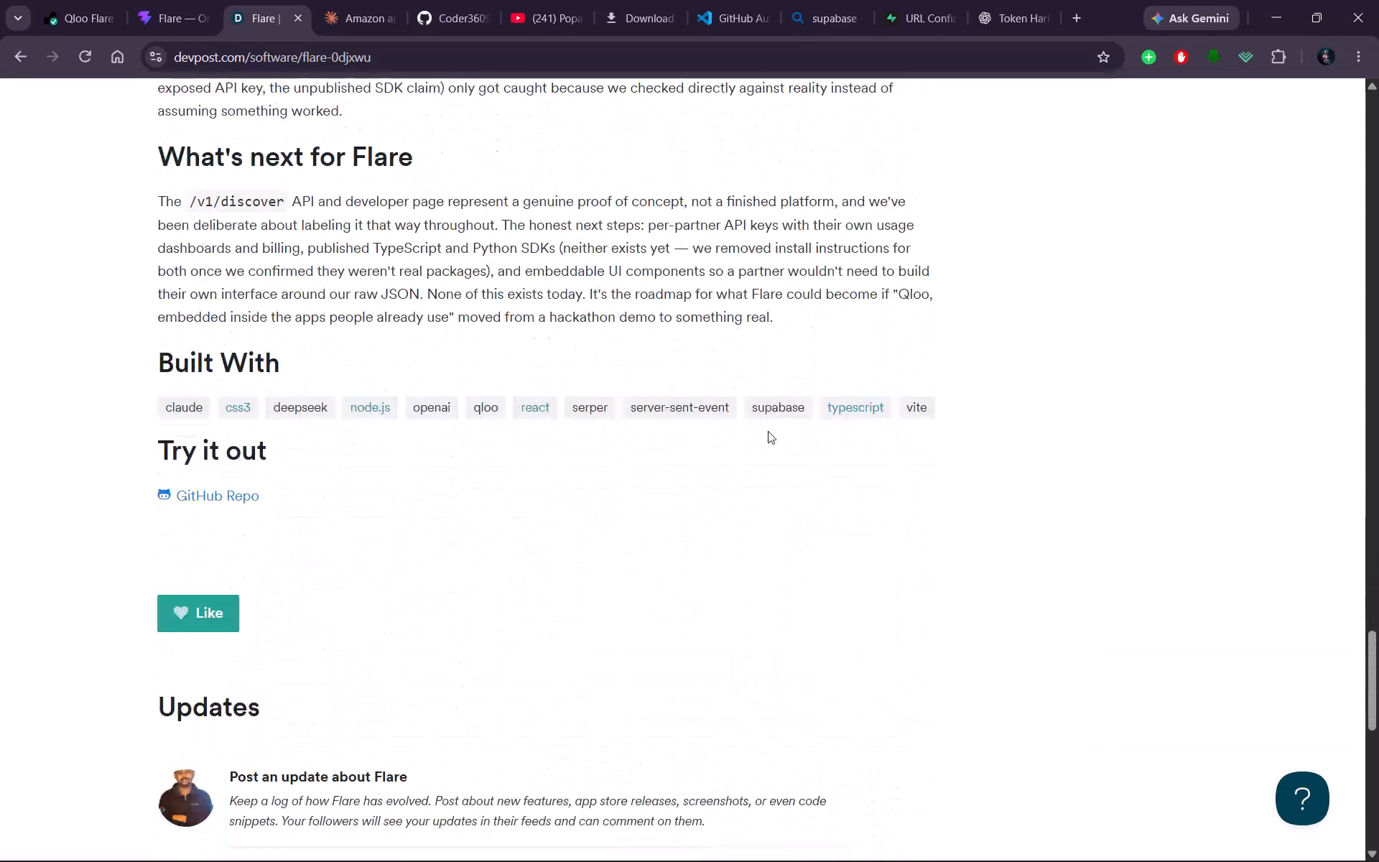
# Open the project's linked GitHub repository and review its file list and README, including the System Architecture and Discover API sections.
pyautogui.scroll(-5, 768, 431)
pyautogui.click(216, 254)
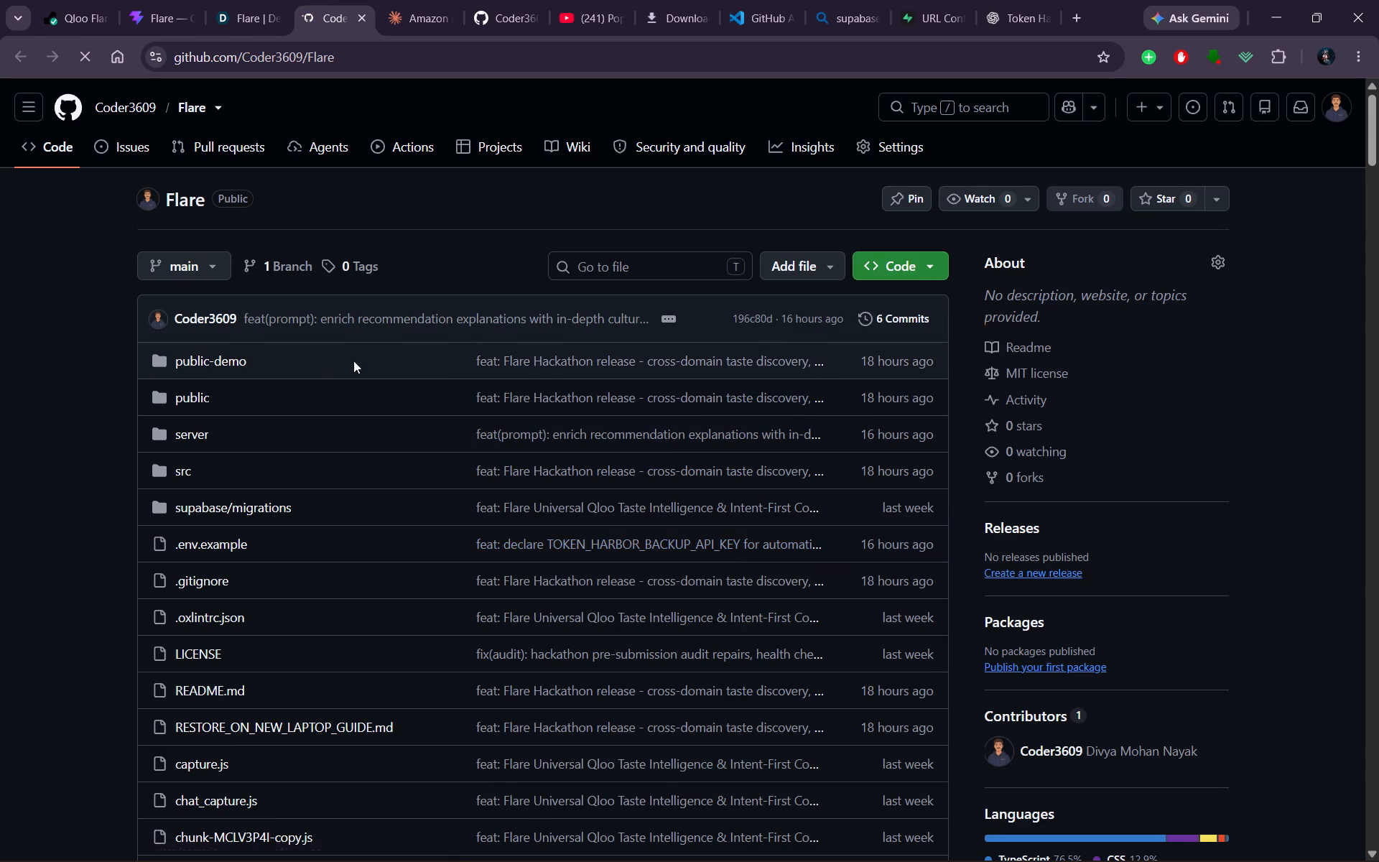
pyautogui.scroll(-6, 31, 508)
pyautogui.scroll(-18, 31, 508)
pyautogui.scroll(7, 31, 508)
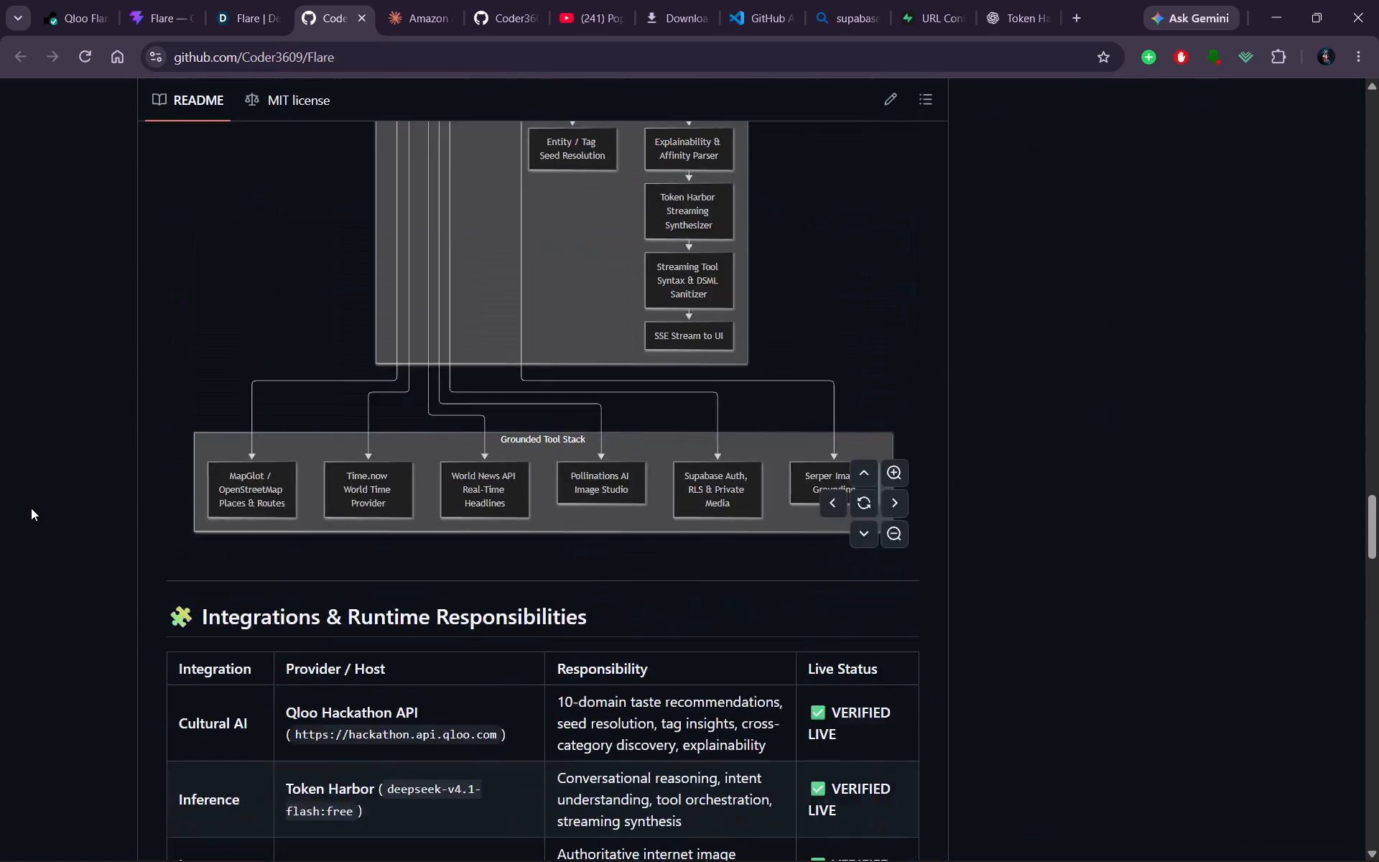
pyautogui.scroll(7, 31, 508)
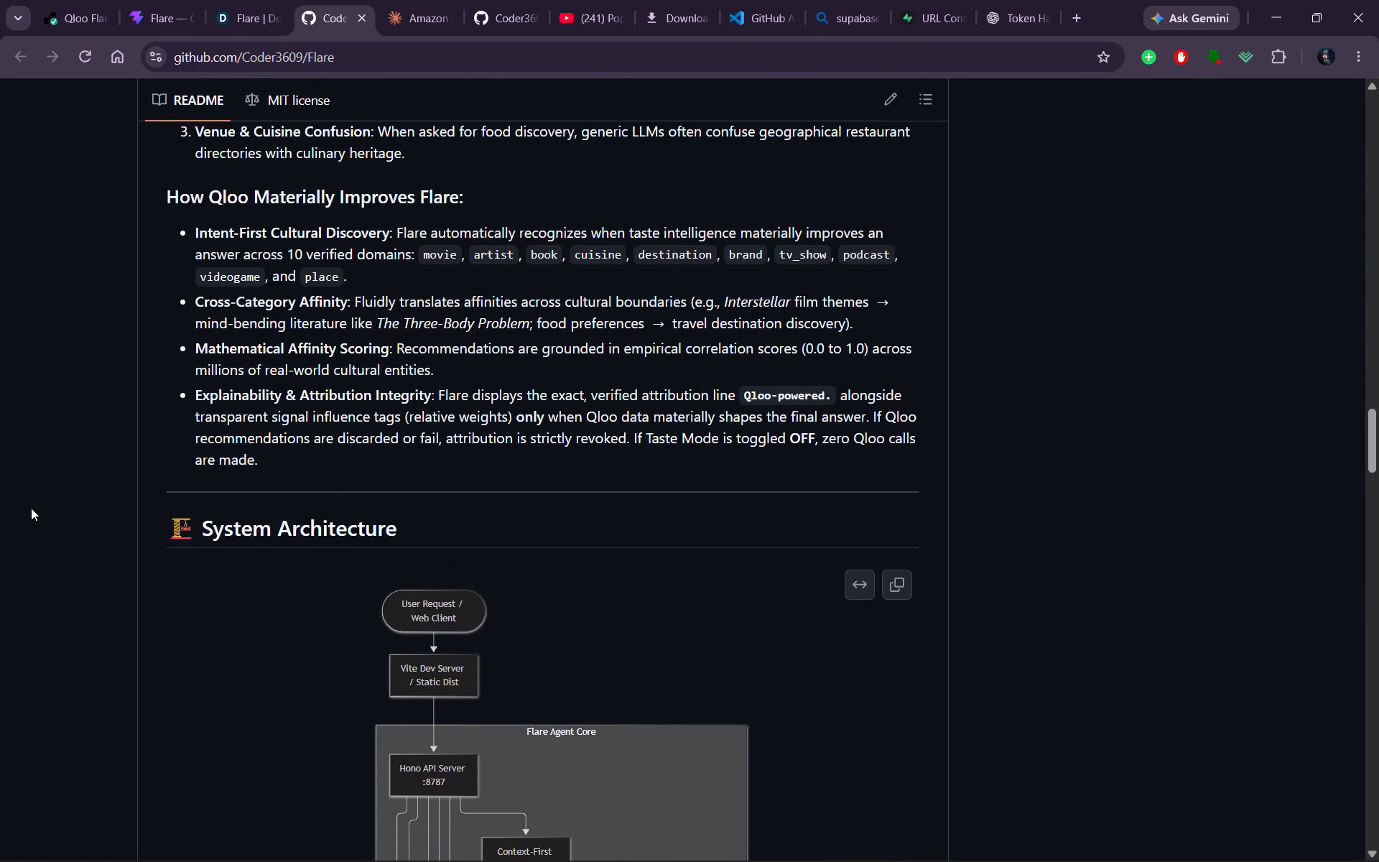
pyautogui.scroll(-20, 31, 508)
pyautogui.scroll(-8, 31, 508)
pyautogui.scroll(1, 31, 508)
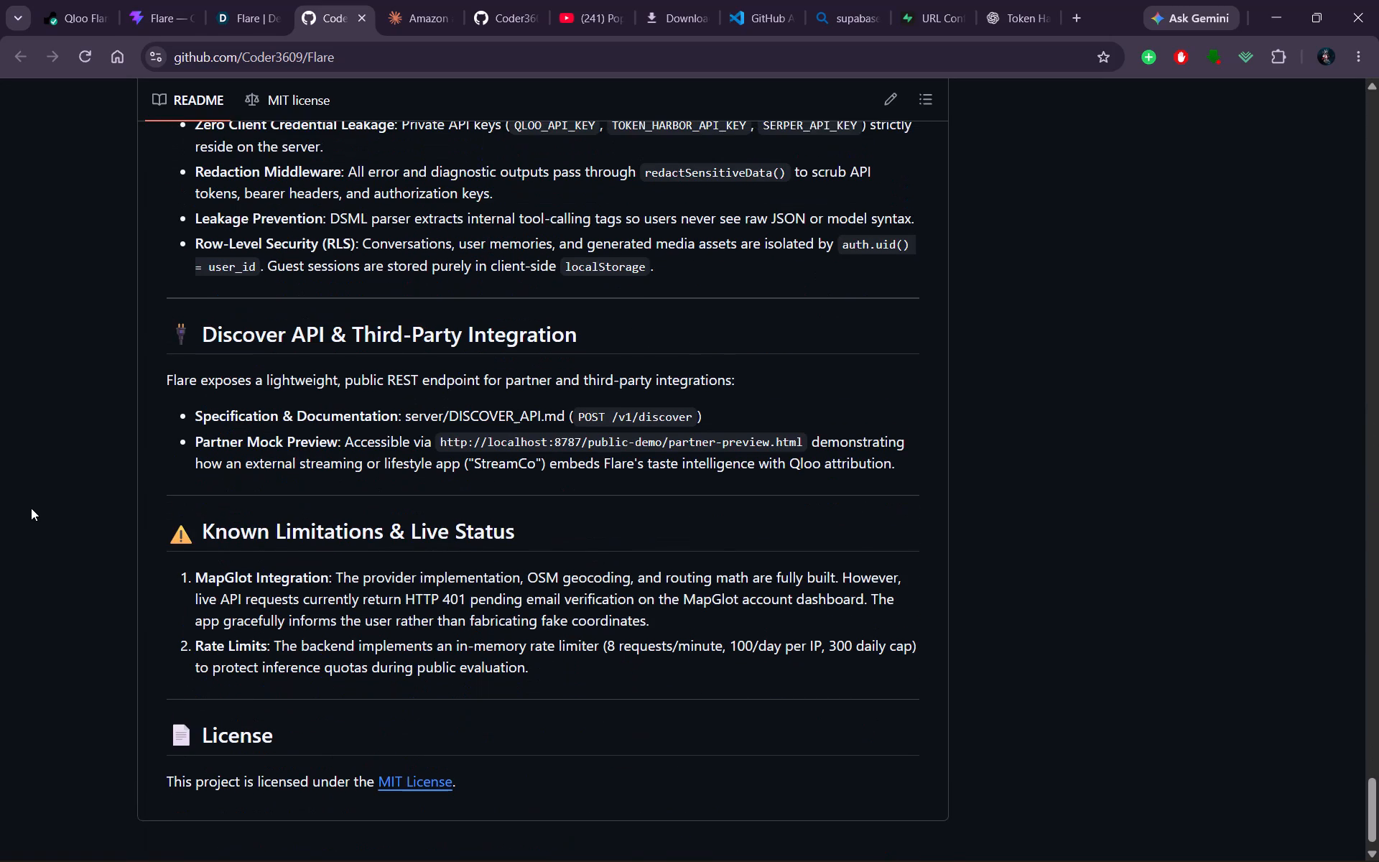
pyautogui.scroll(1, 31, 508)
pyautogui.scroll(20, 373, 500)
pyautogui.scroll(17, 373, 500)
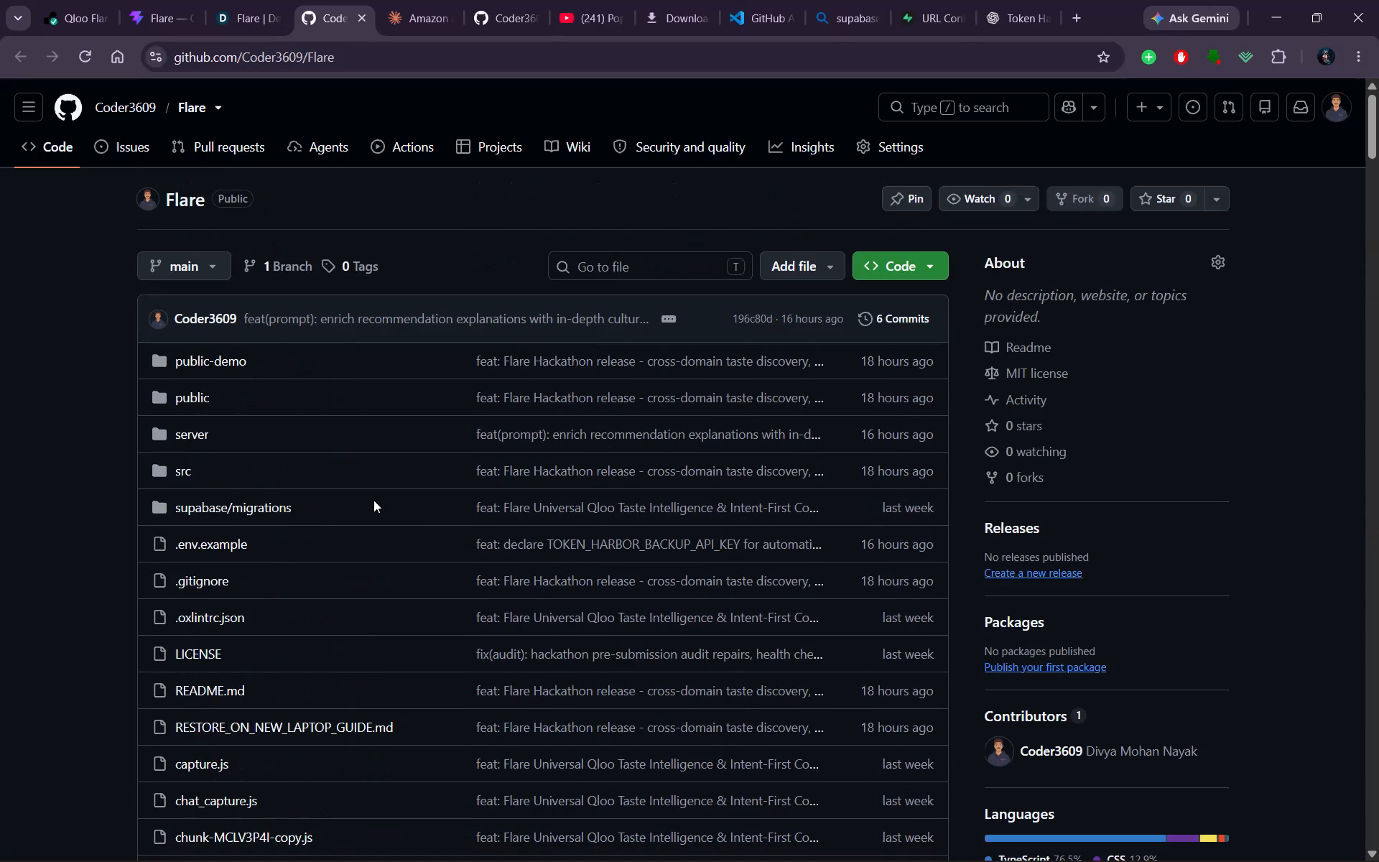
pyautogui.scroll(10, 373, 500)
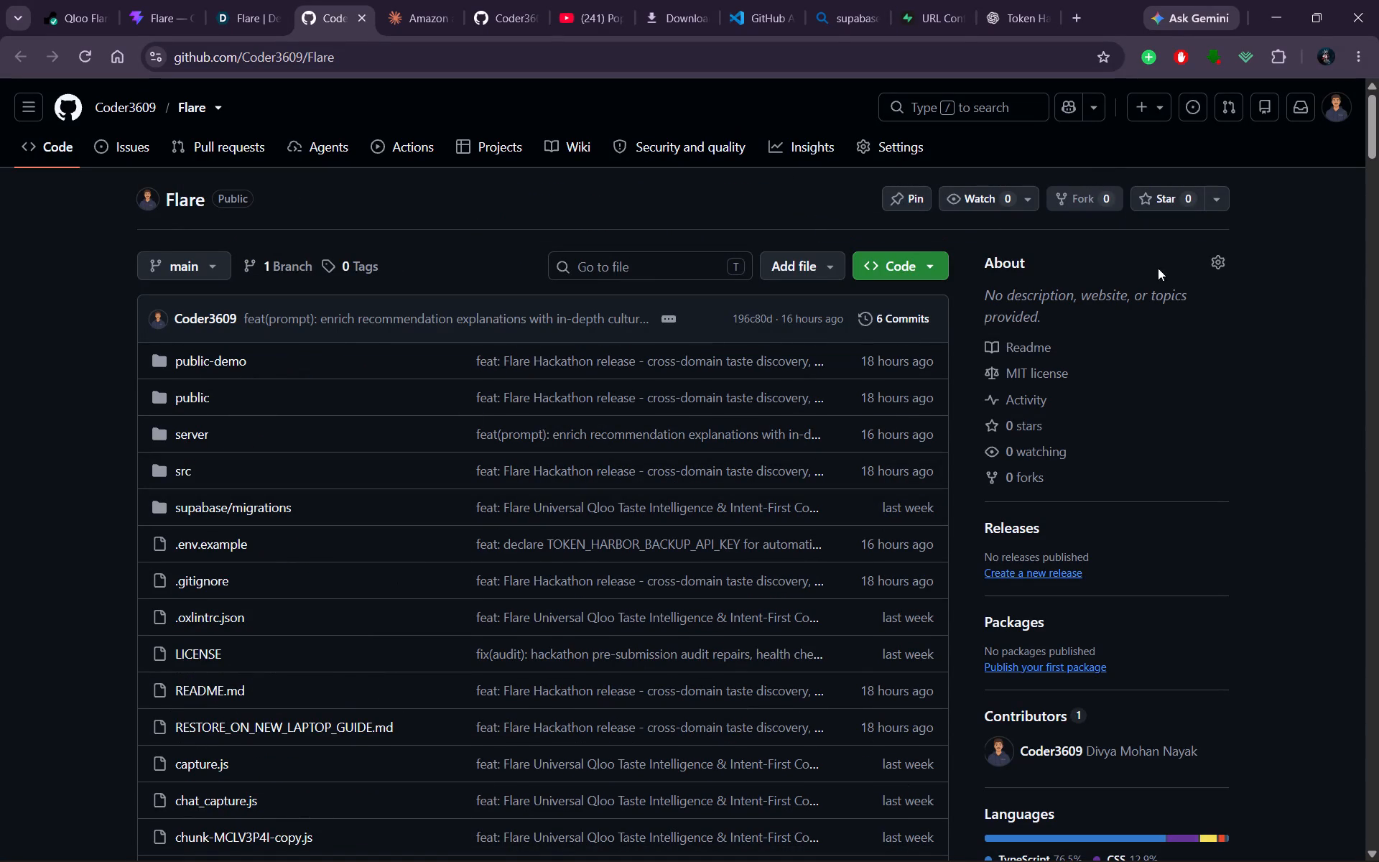
# On the GitHub profile, customize the pinned repositories by adding Flare and removing Desktop-Companion, and save the pins.
pyautogui.click(1341, 111)
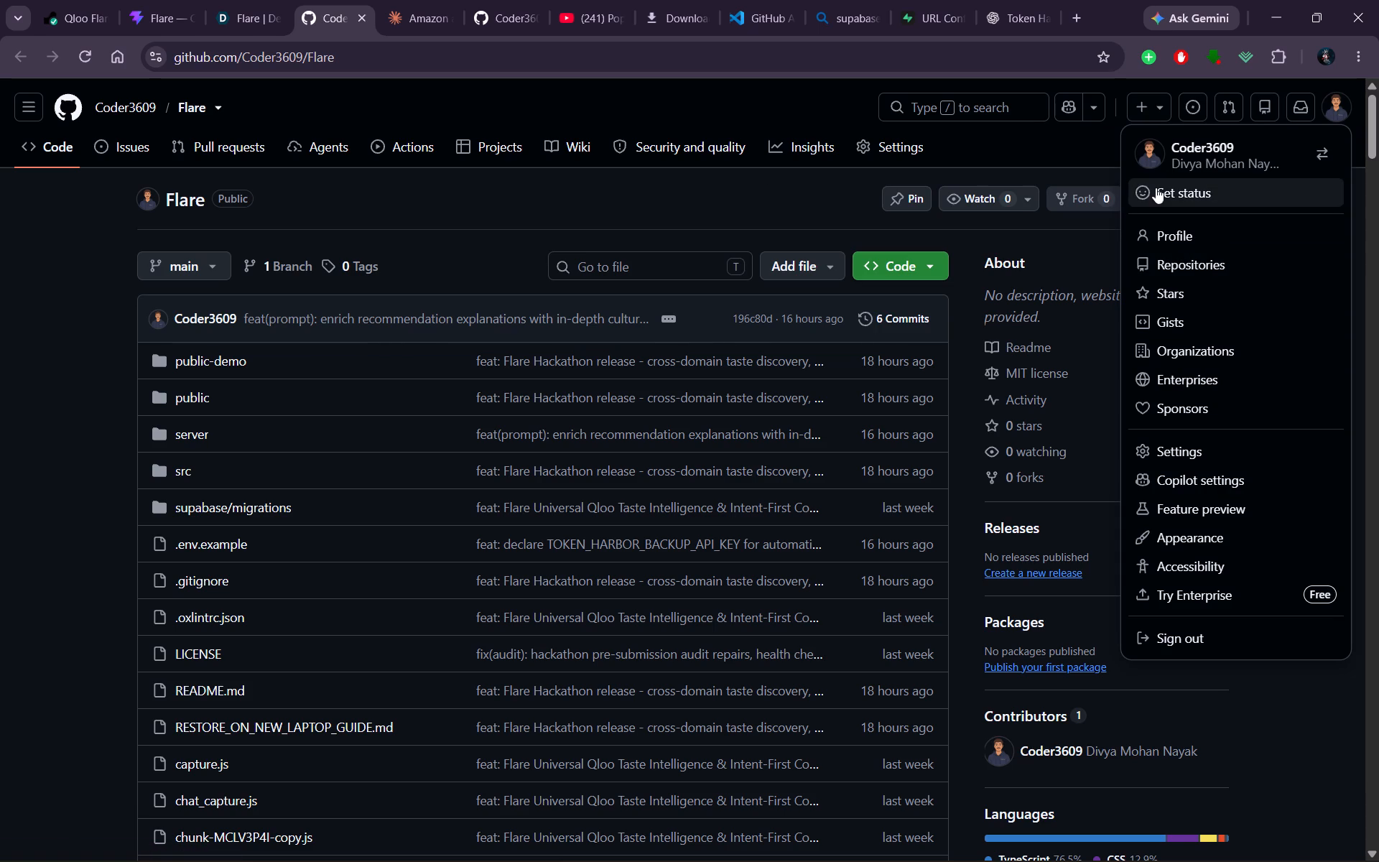
pyautogui.click(1176, 231)
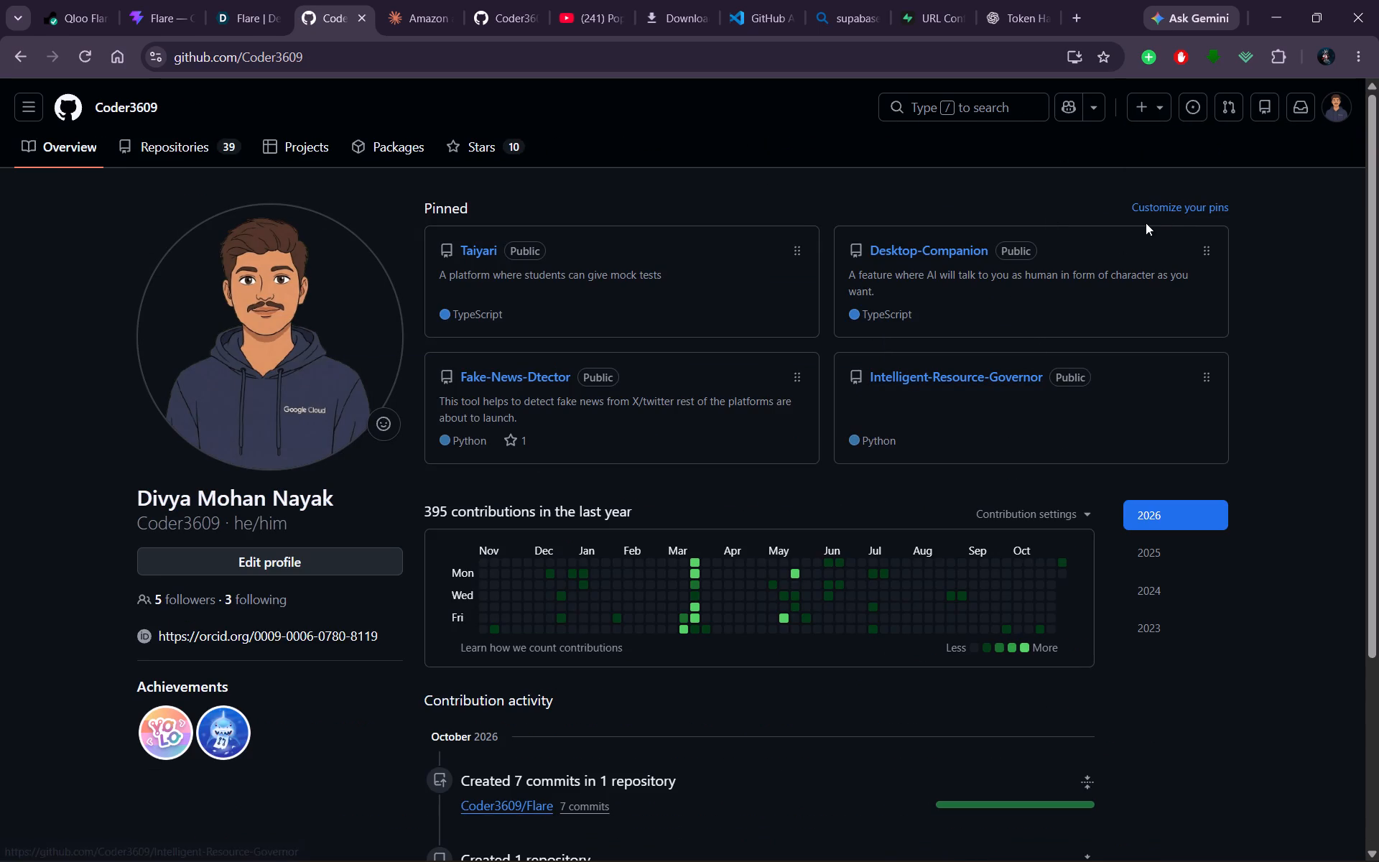
pyautogui.click(1179, 206)
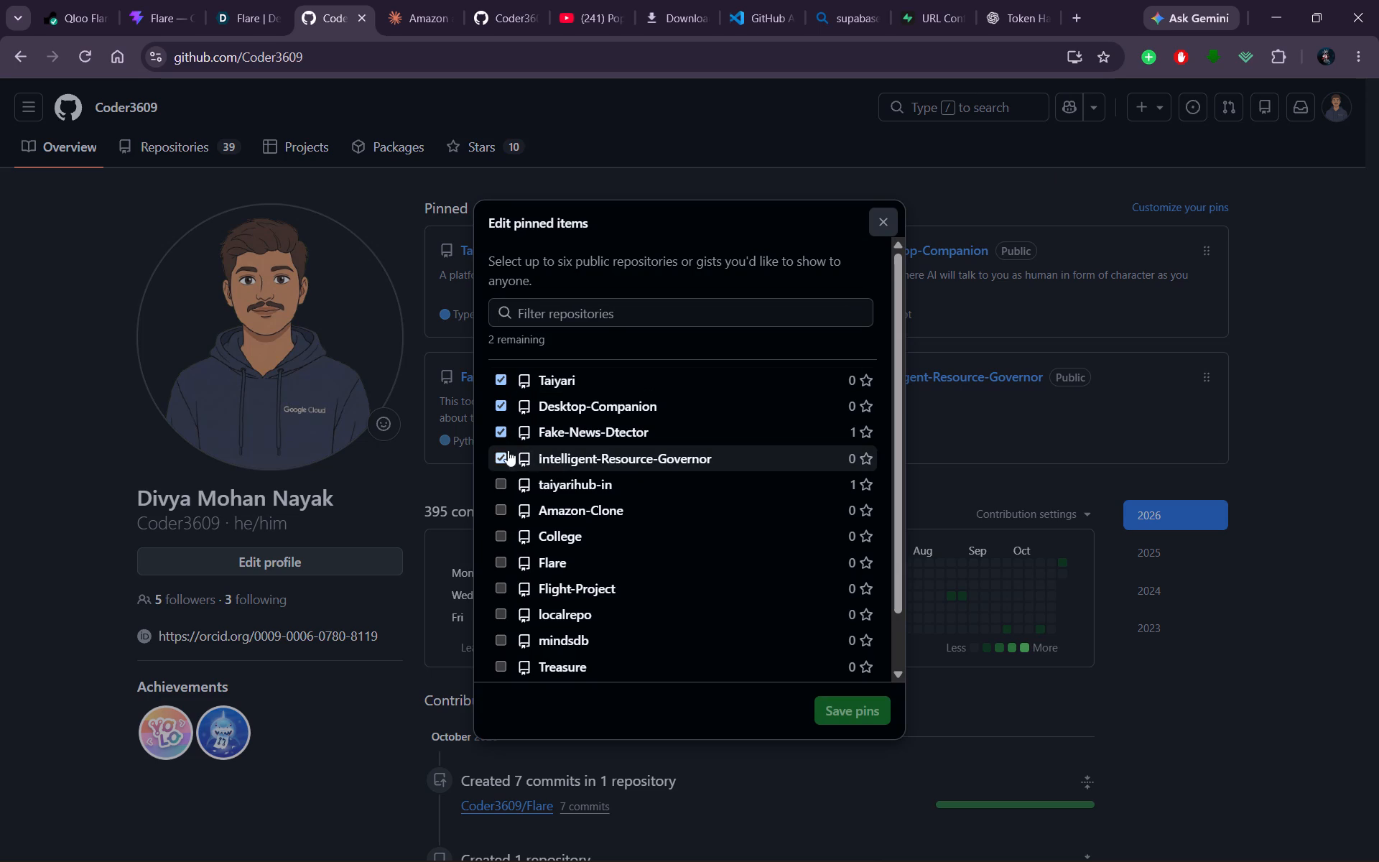
pyautogui.click(498, 568)
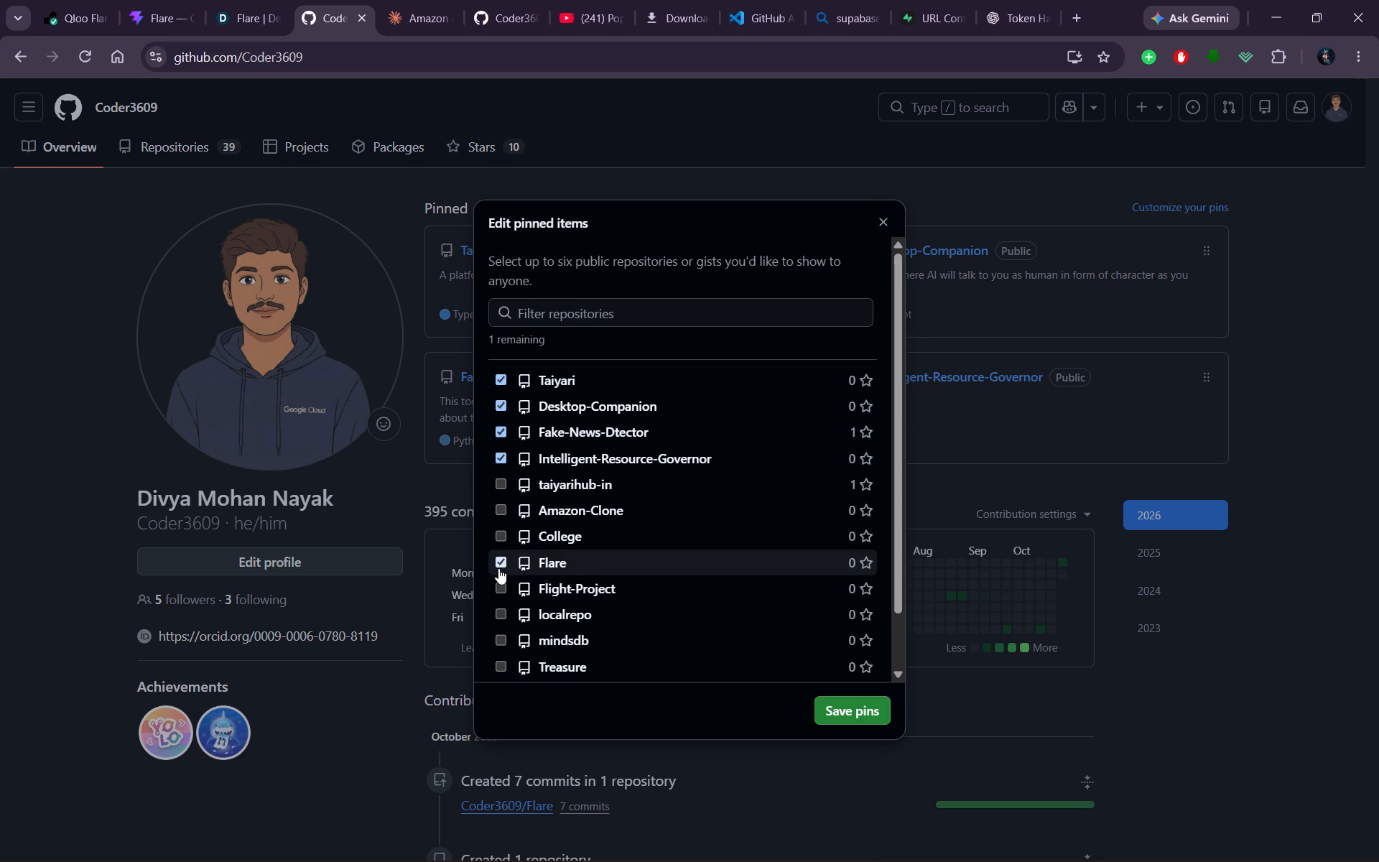
pyautogui.click(500, 400)
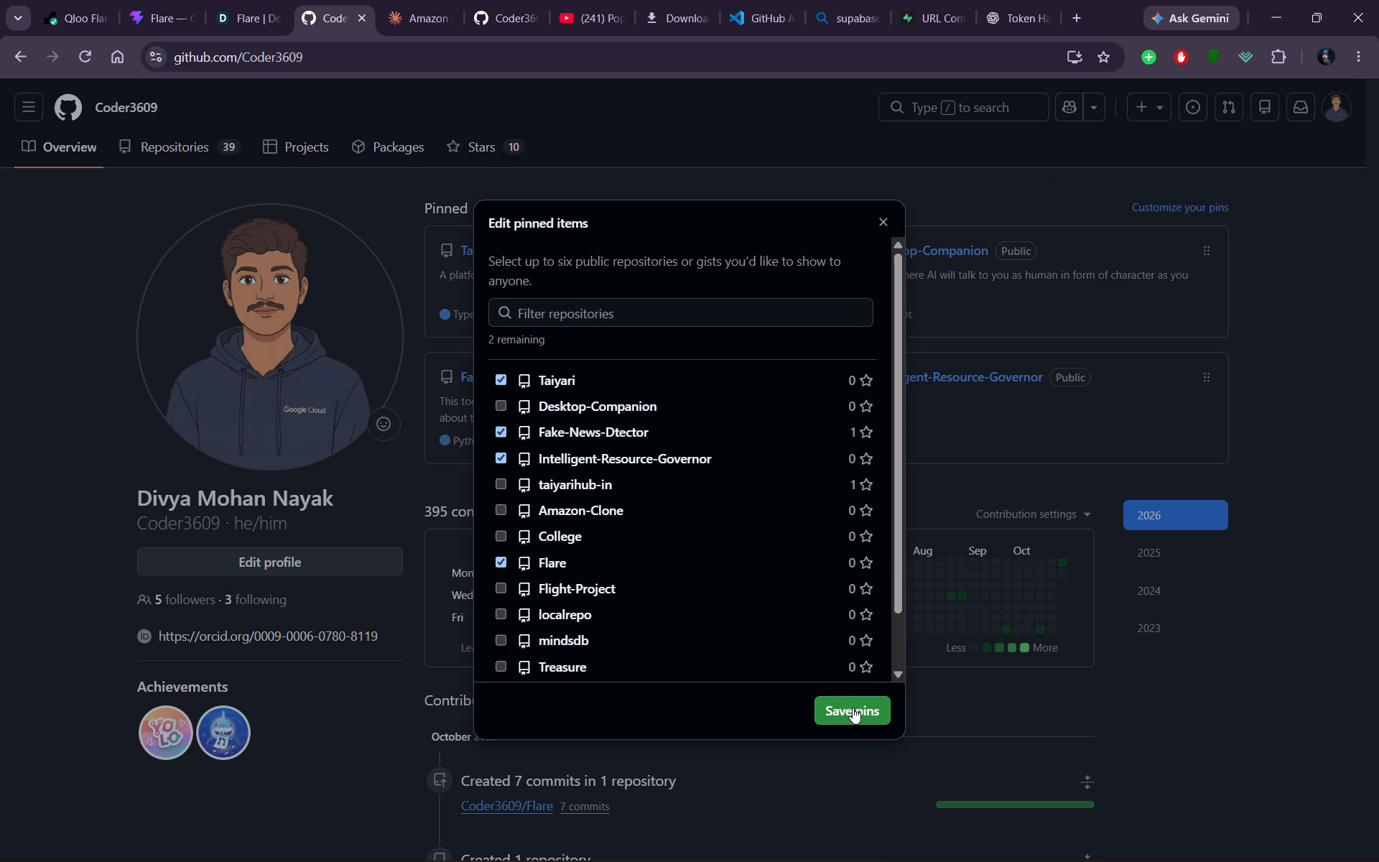
pyautogui.click(853, 708)
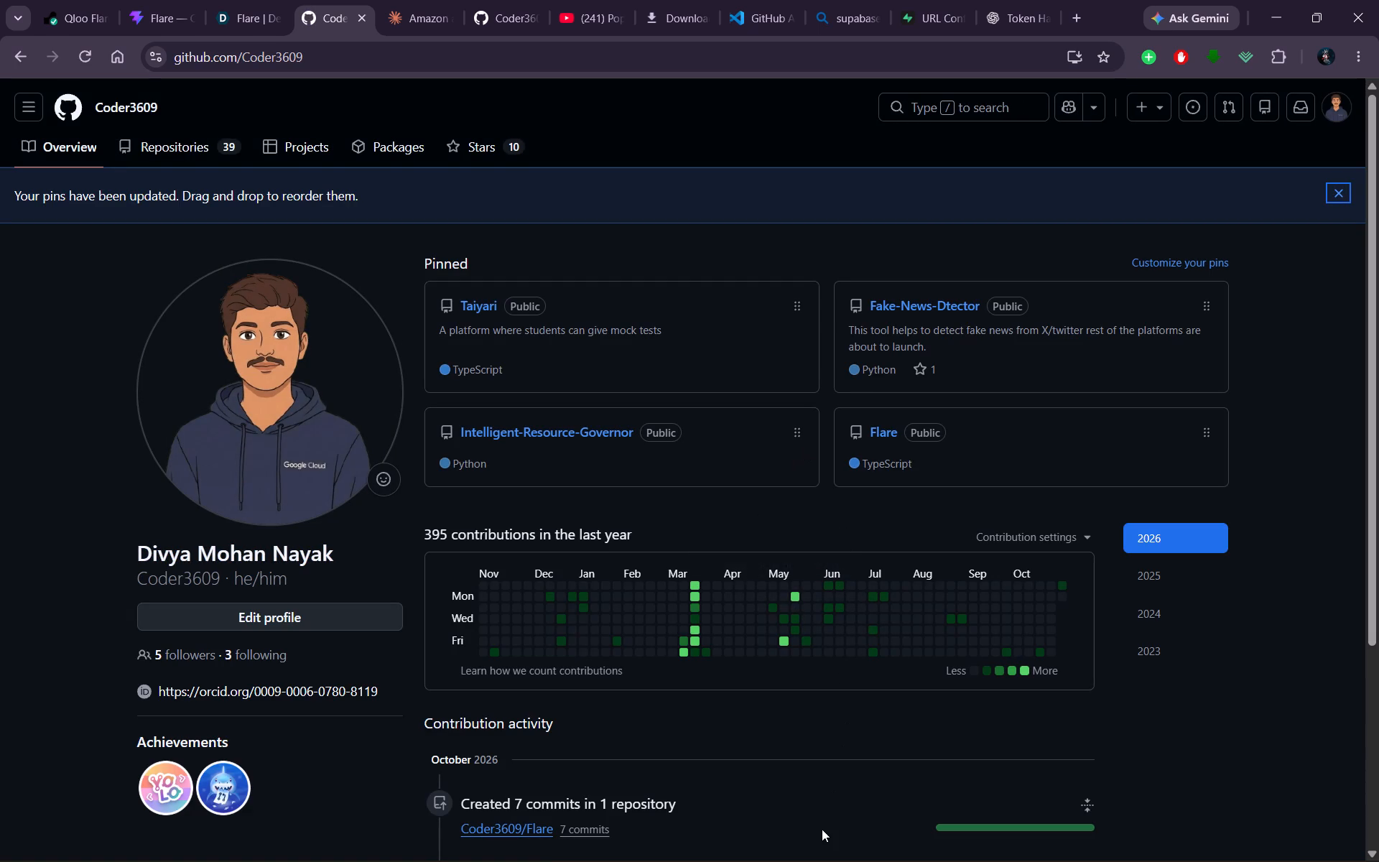
# Close the Chrome browser window with all its tabs, leaving the GitHub profile.
pyautogui.scroll(-1, 822, 829)
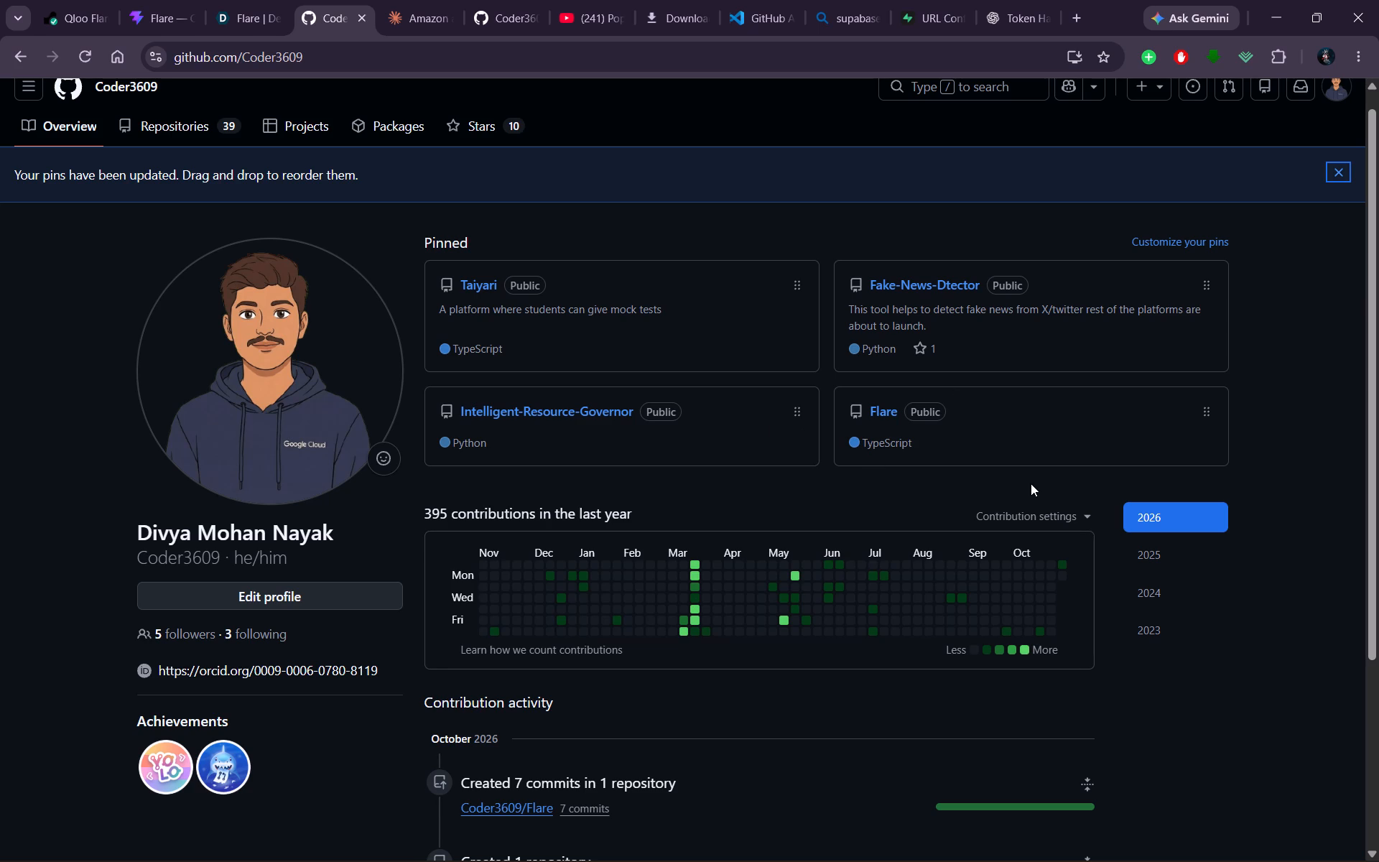
pyautogui.click(1373, 0)
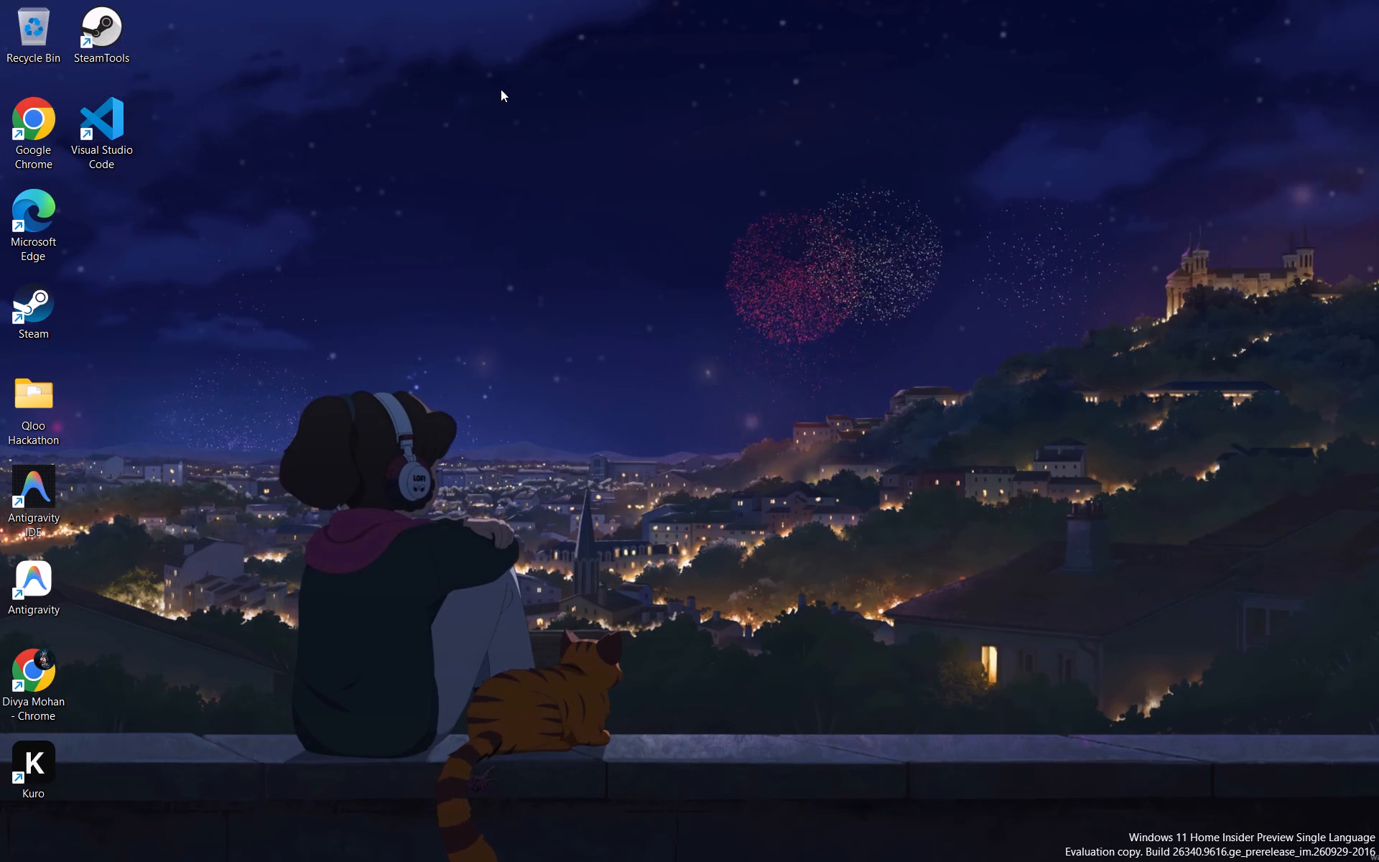
# Turn off the display of desktop icons on the Windows desktop.
pyautogui.rightClick(501, 89)
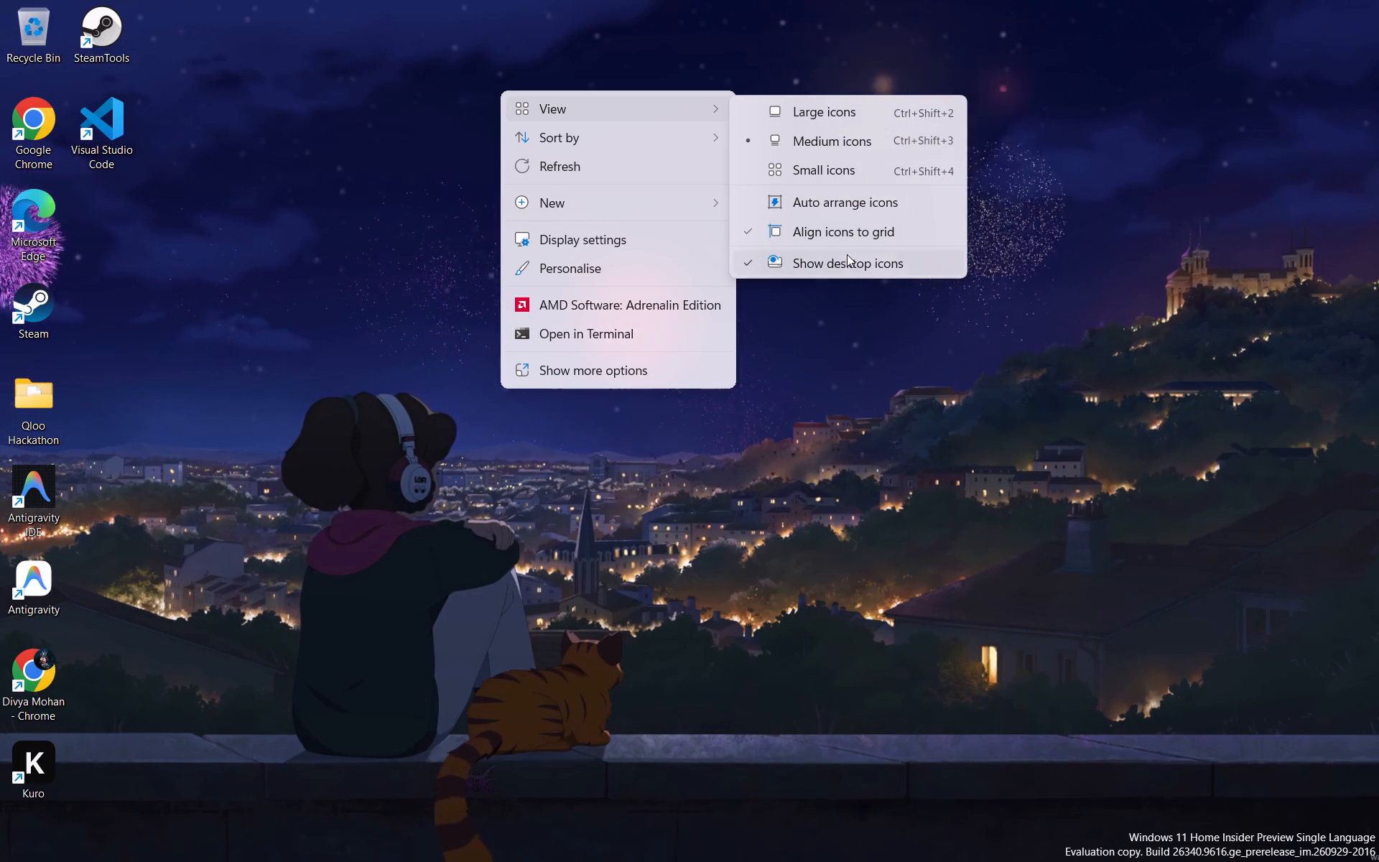
pyautogui.click(846, 258)
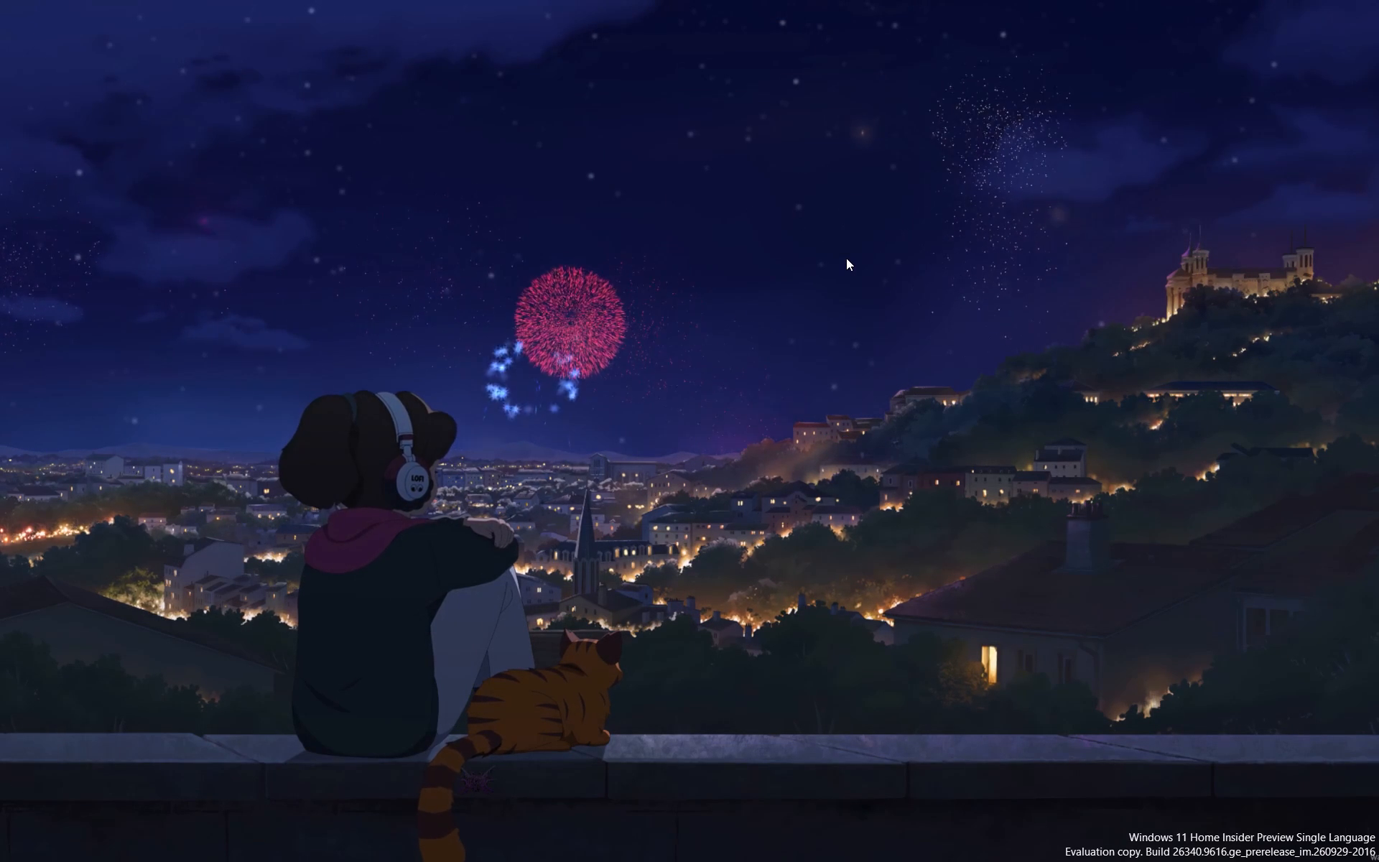
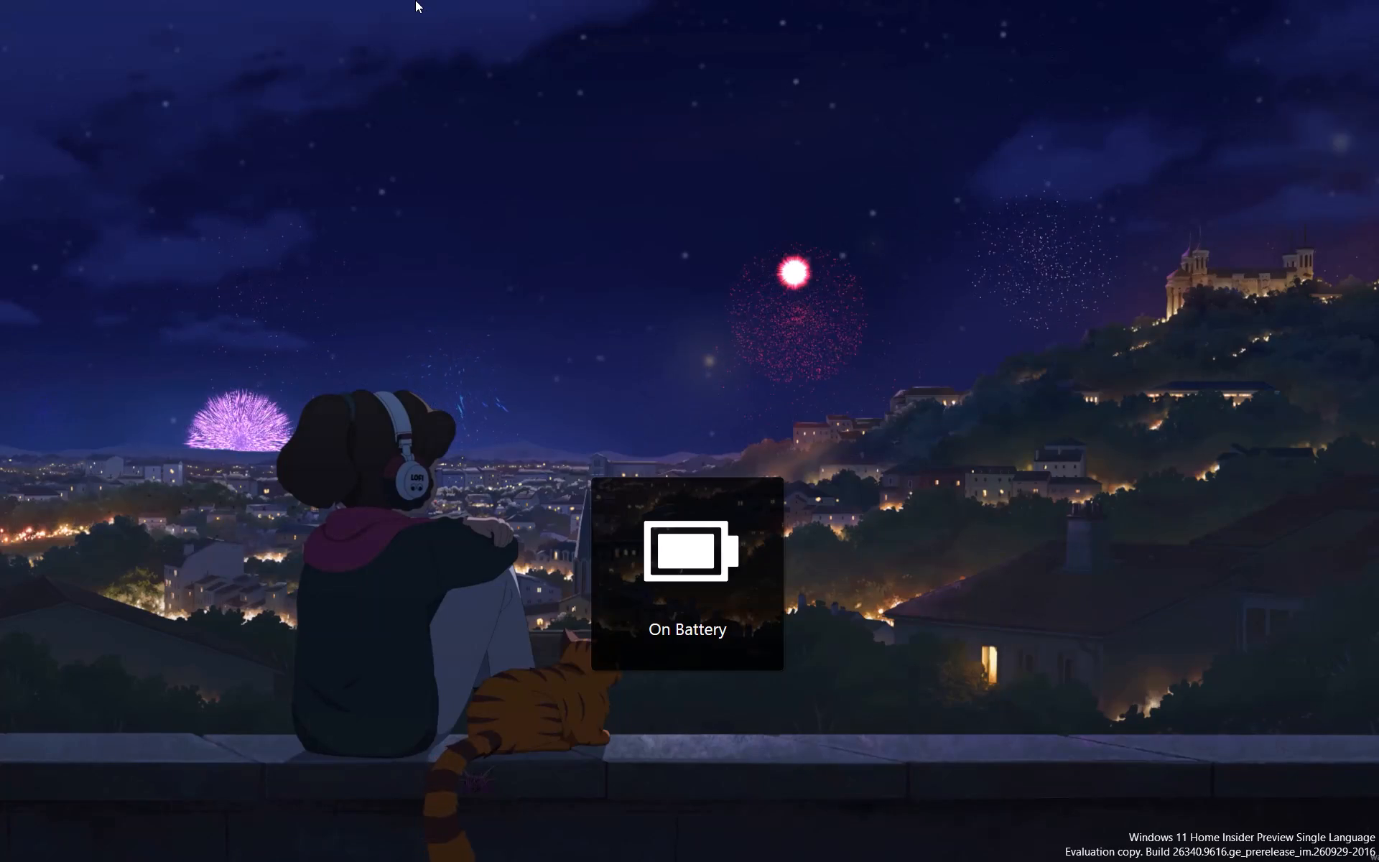
# Play the start of the Flare recording from the Screen Recordings folder in Media Player, and close the player and the folder window.
pyautogui.click(415, 0)
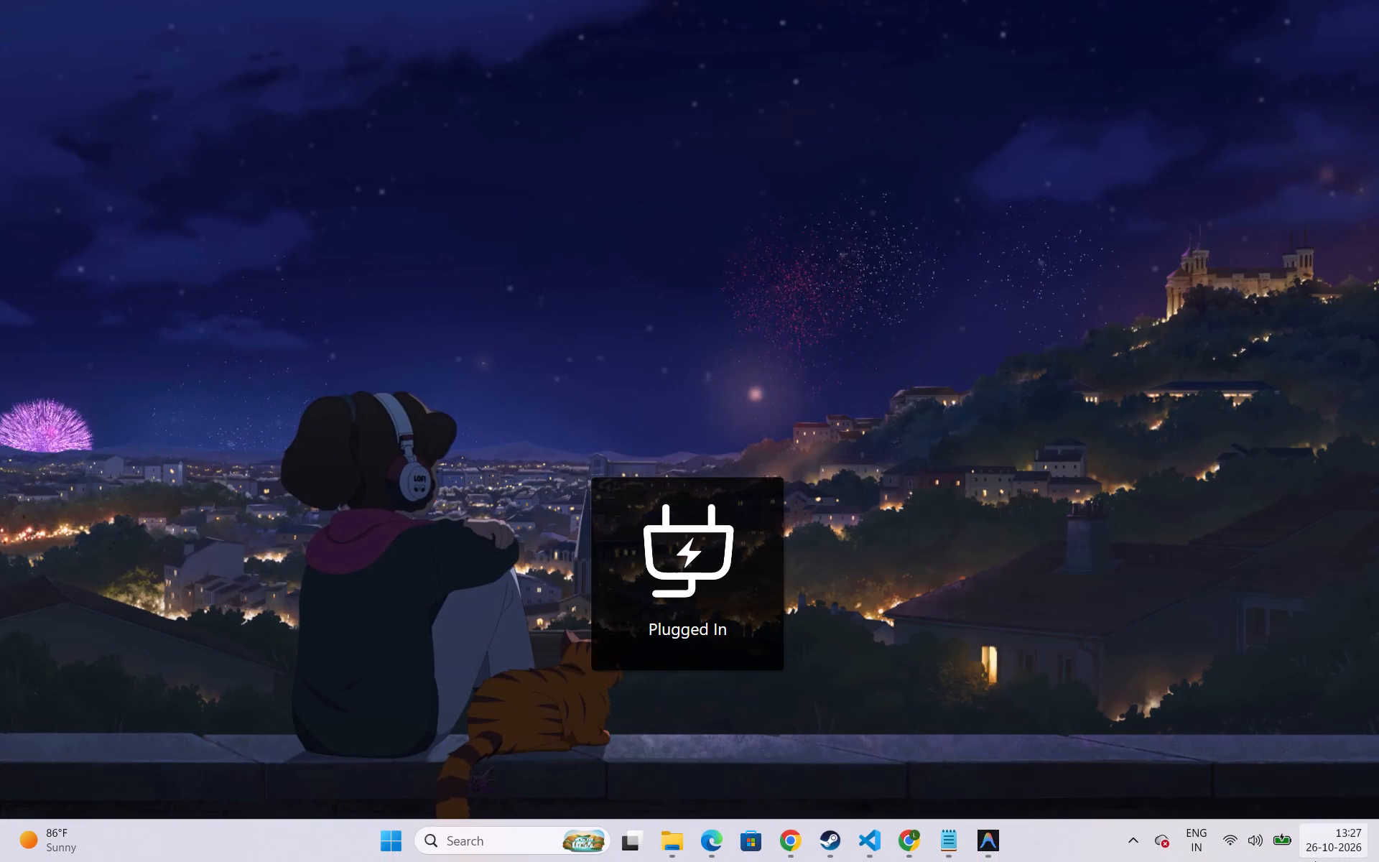
pyautogui.click(679, 840)
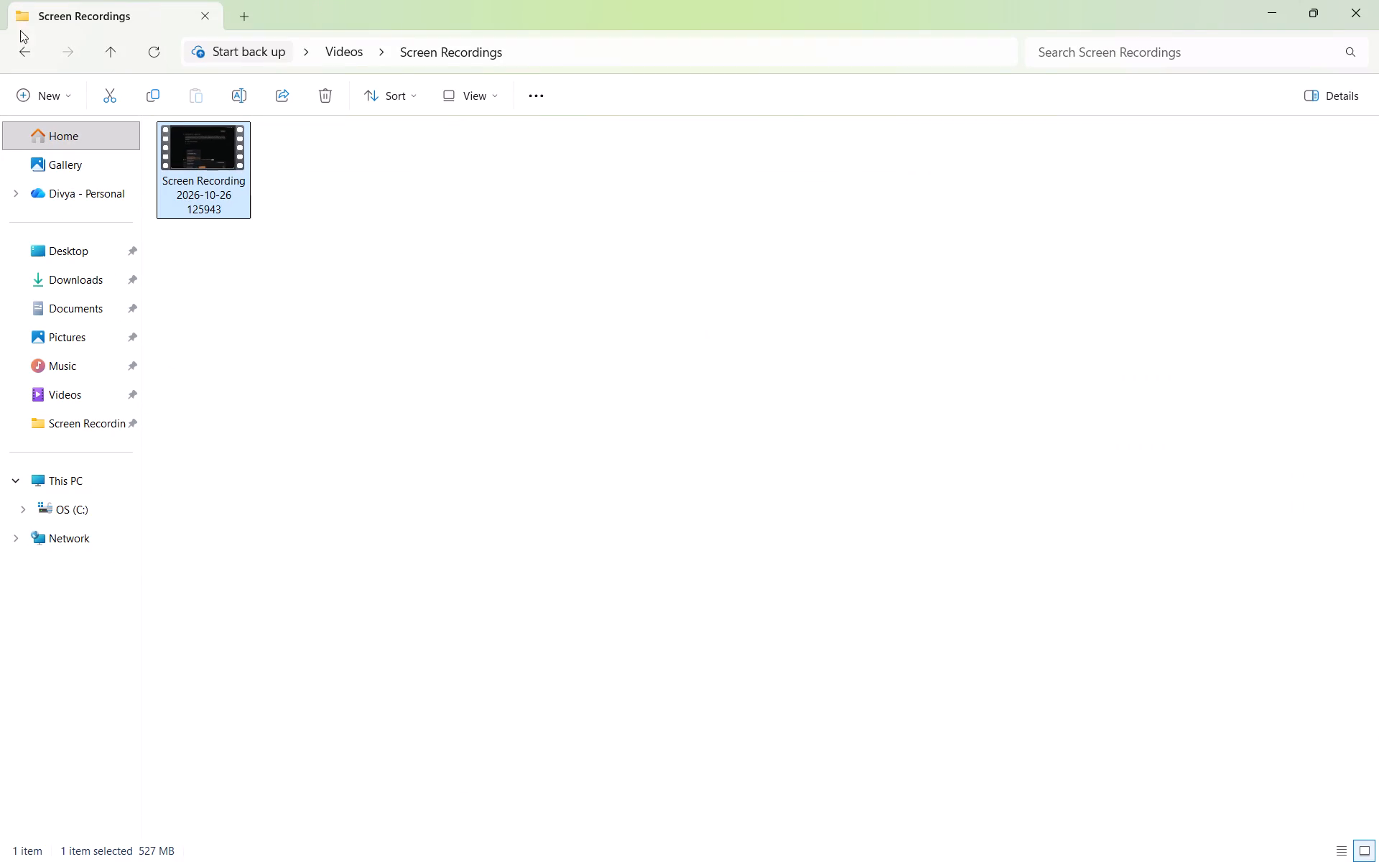
pyautogui.doubleClick(183, 159)
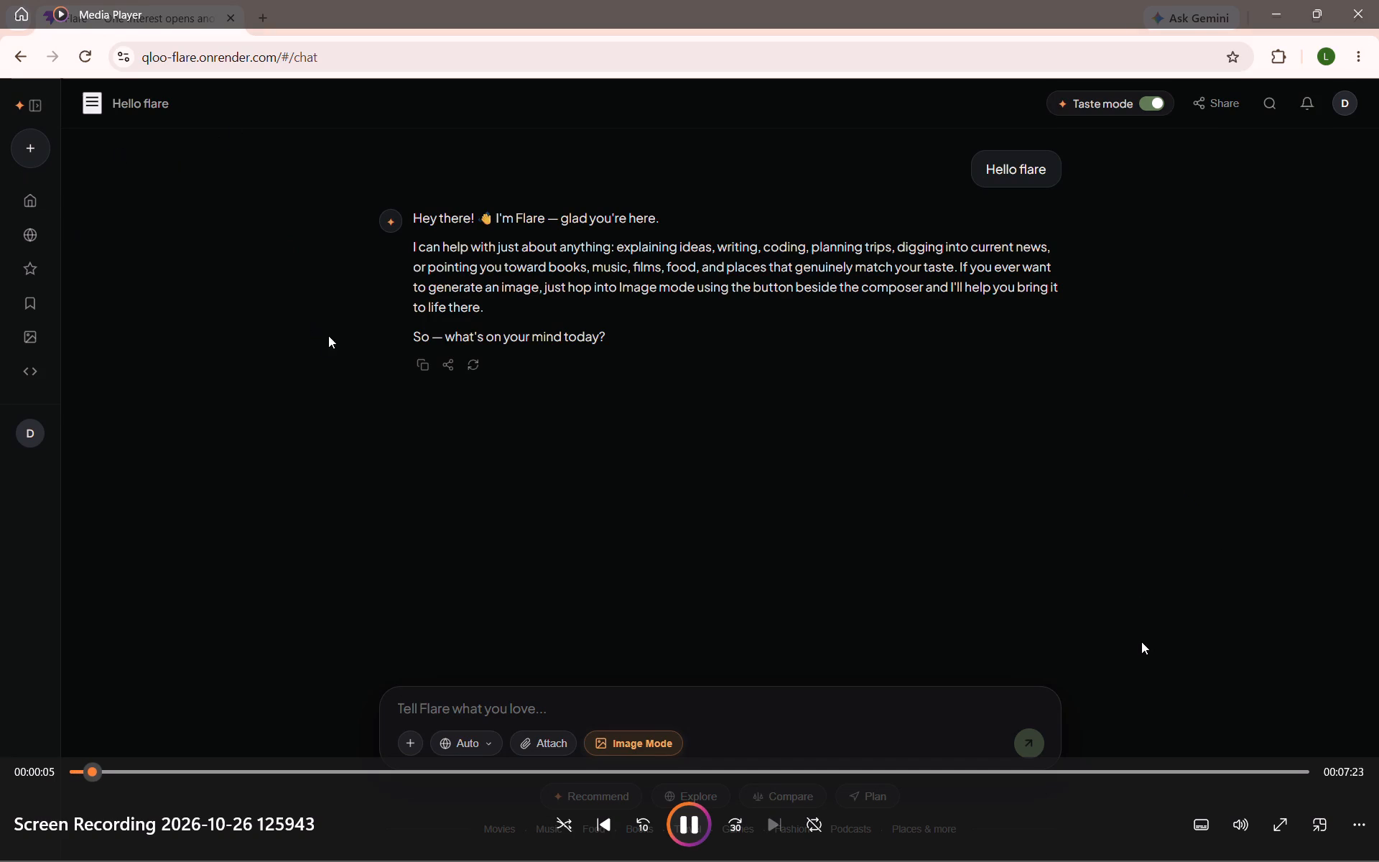
pyautogui.scroll(4, 1141, 641)
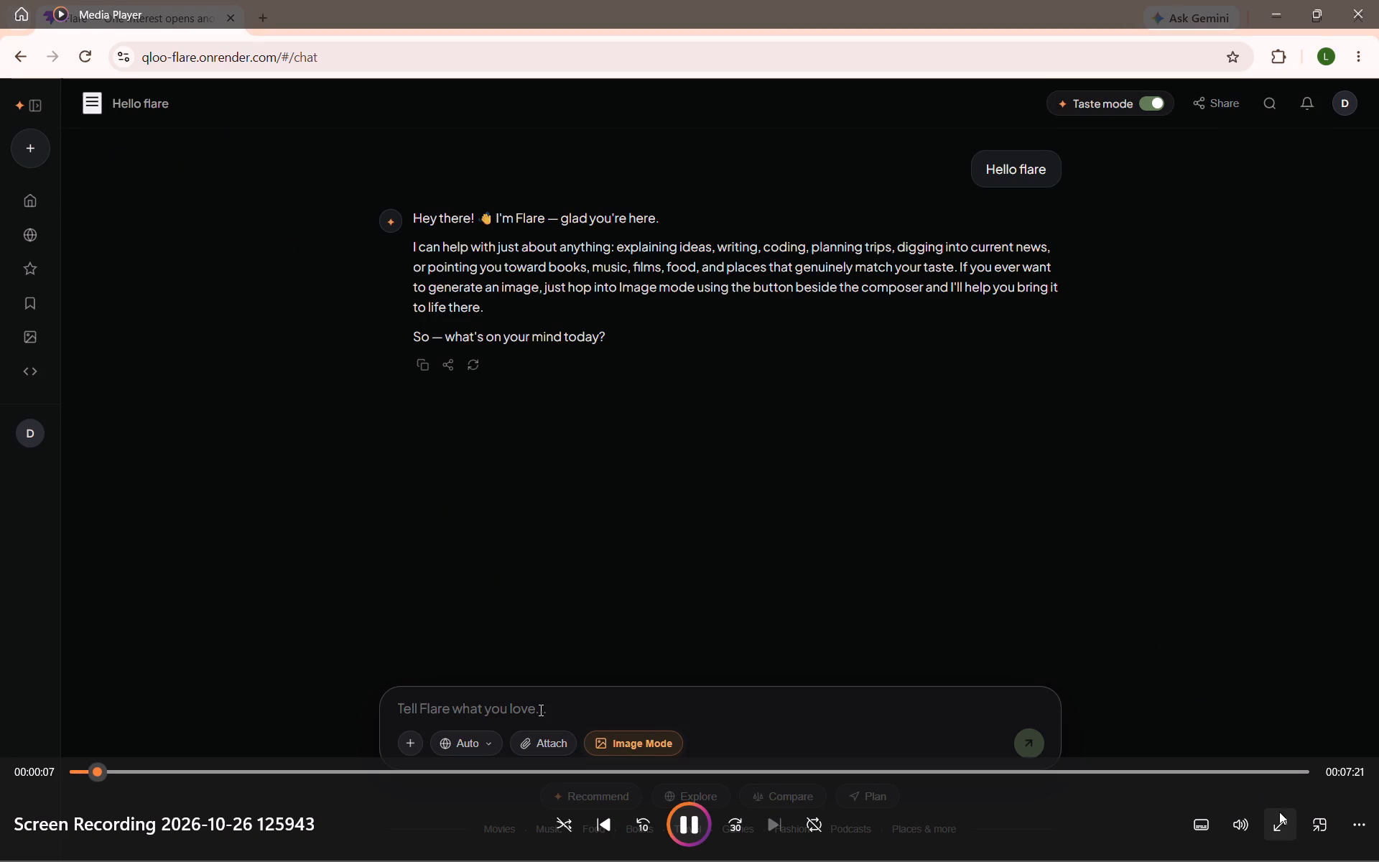
pyautogui.click(1251, 810)
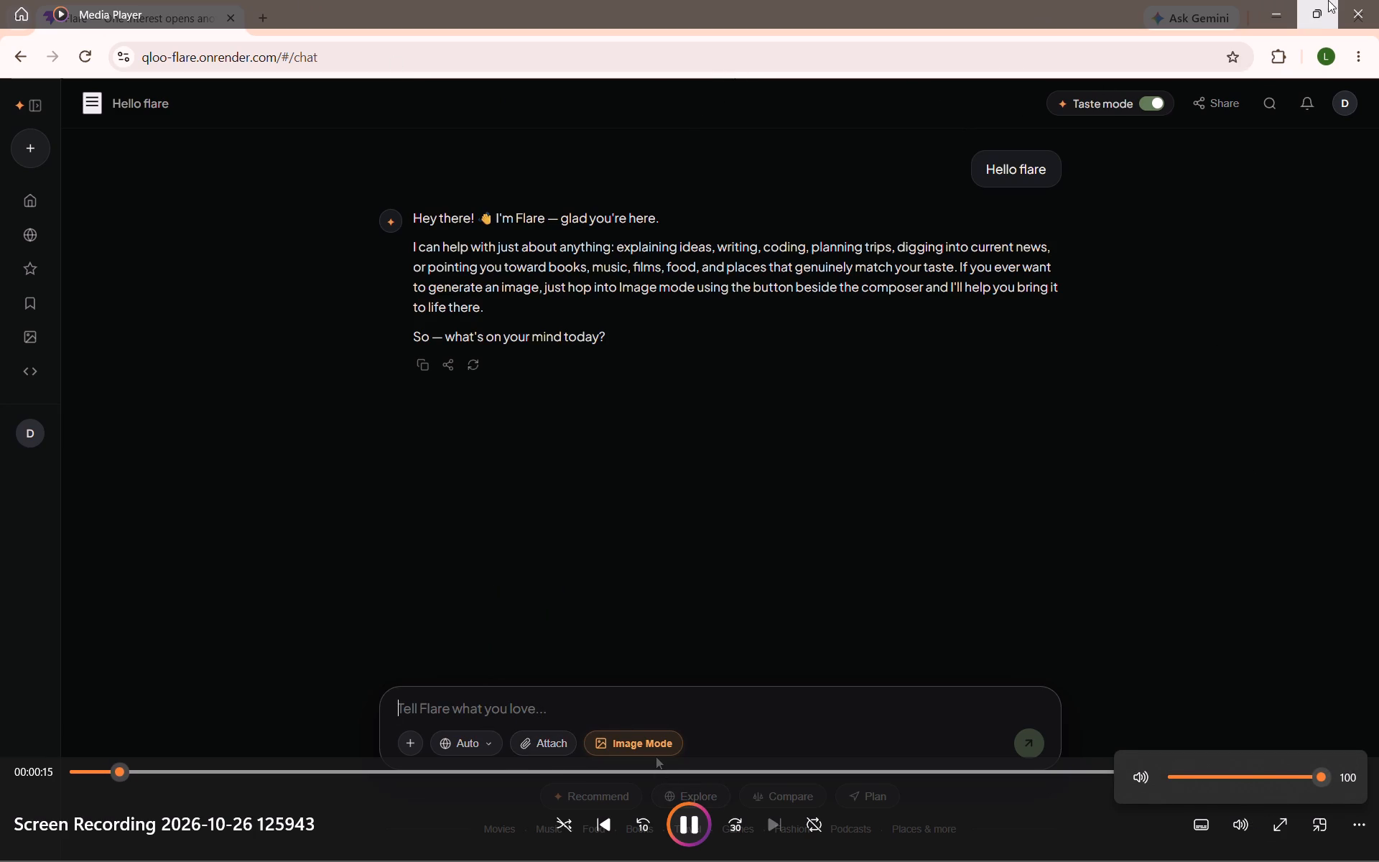
pyautogui.click(1366, 0)
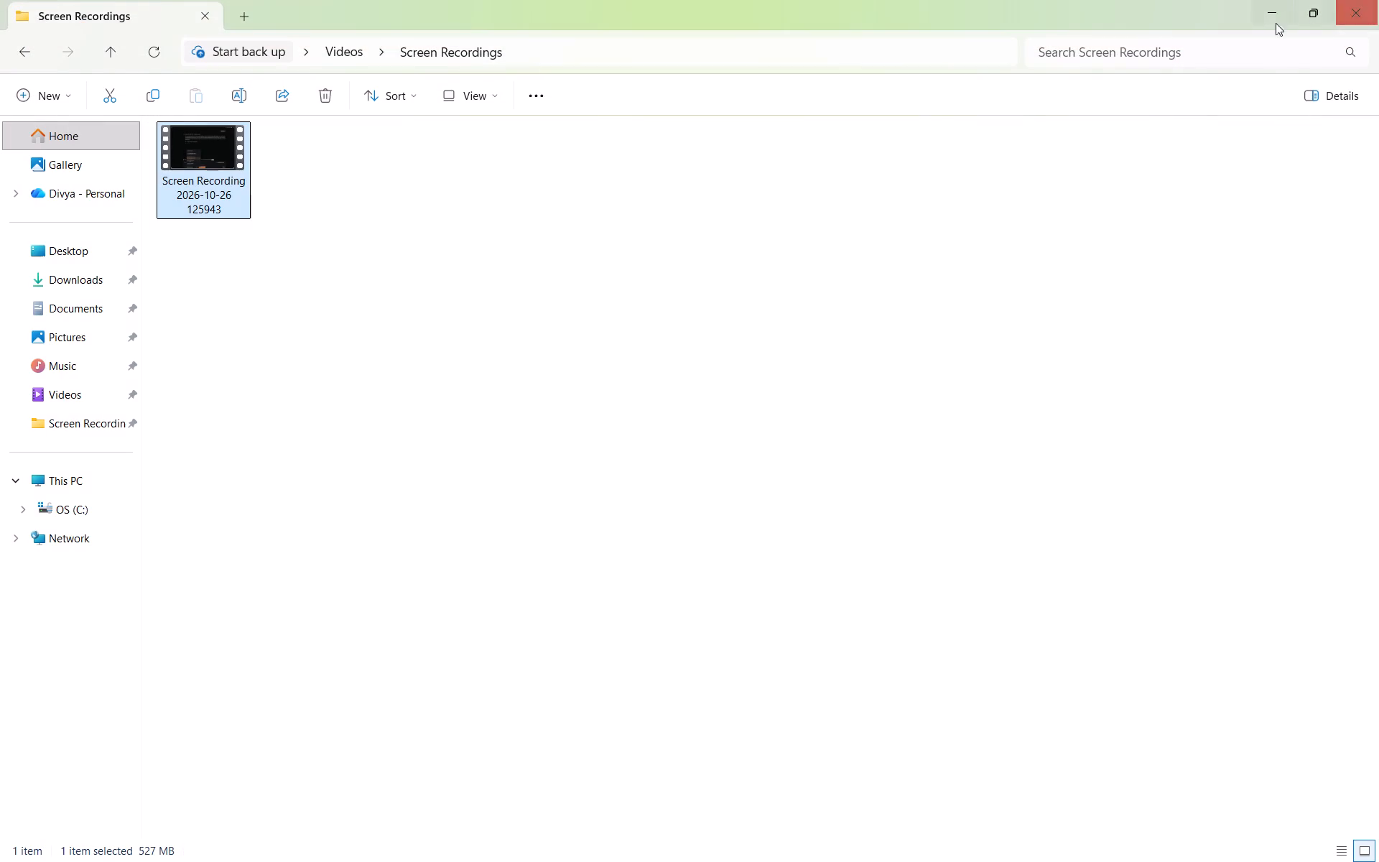
pyautogui.click(1368, 0)
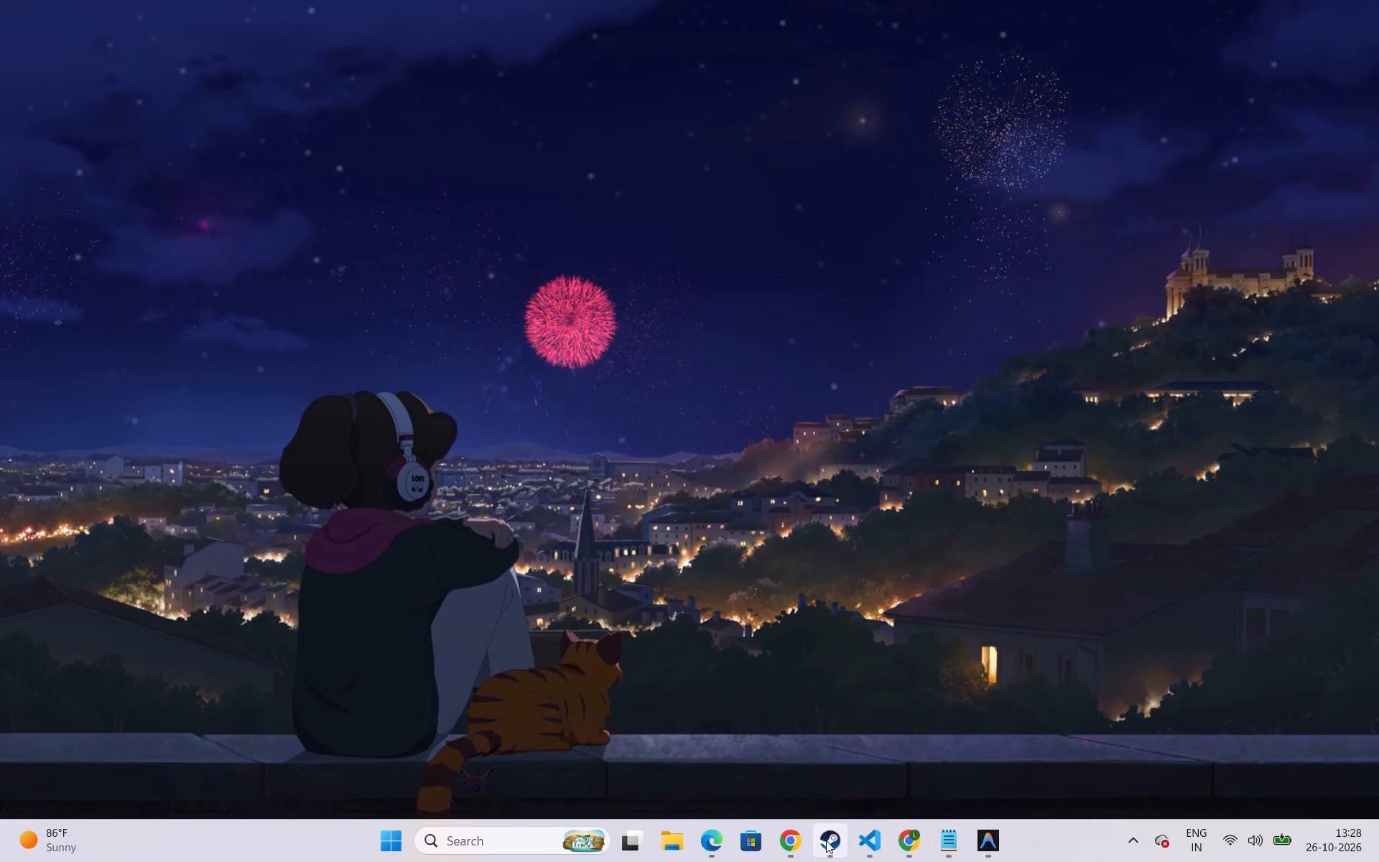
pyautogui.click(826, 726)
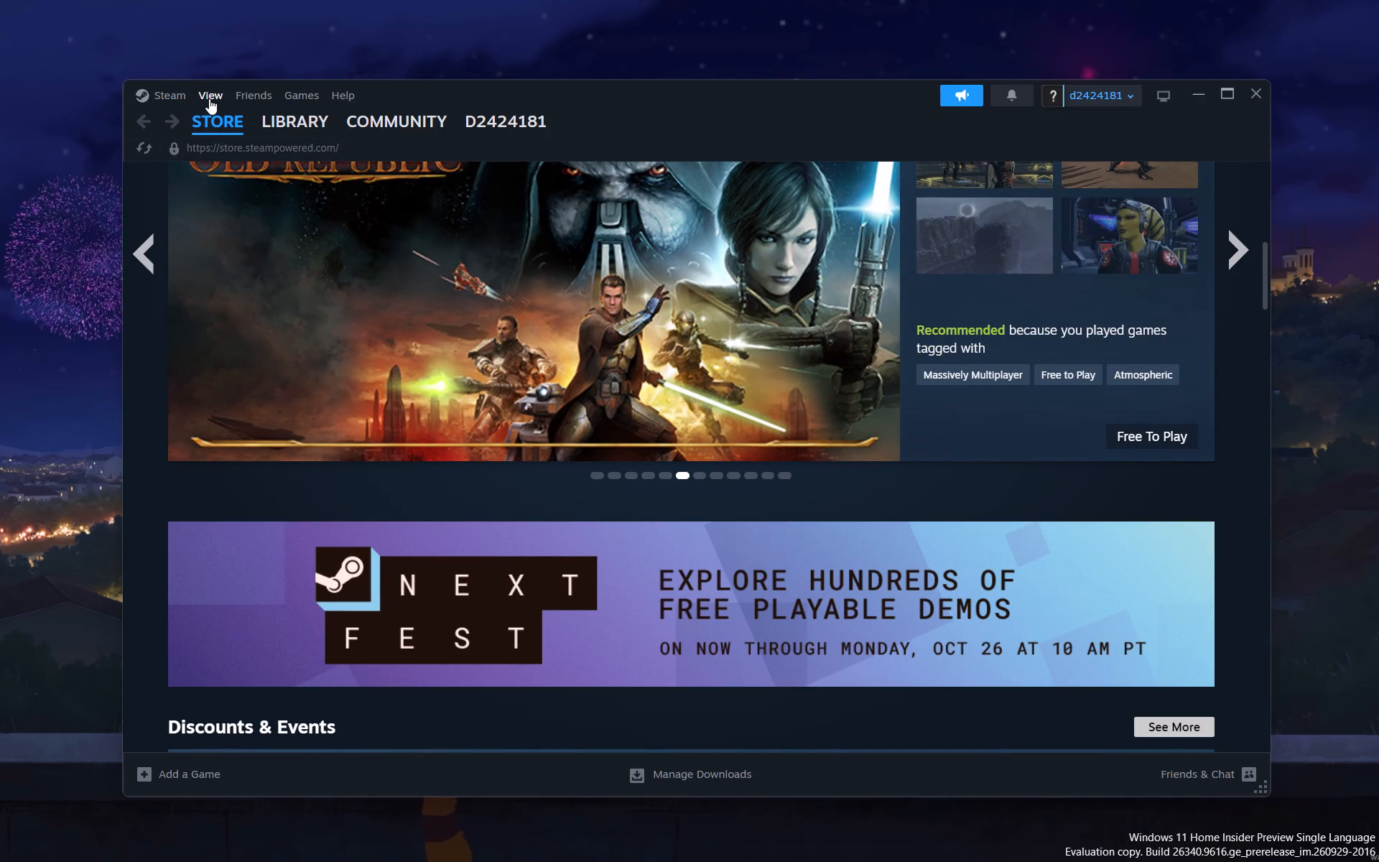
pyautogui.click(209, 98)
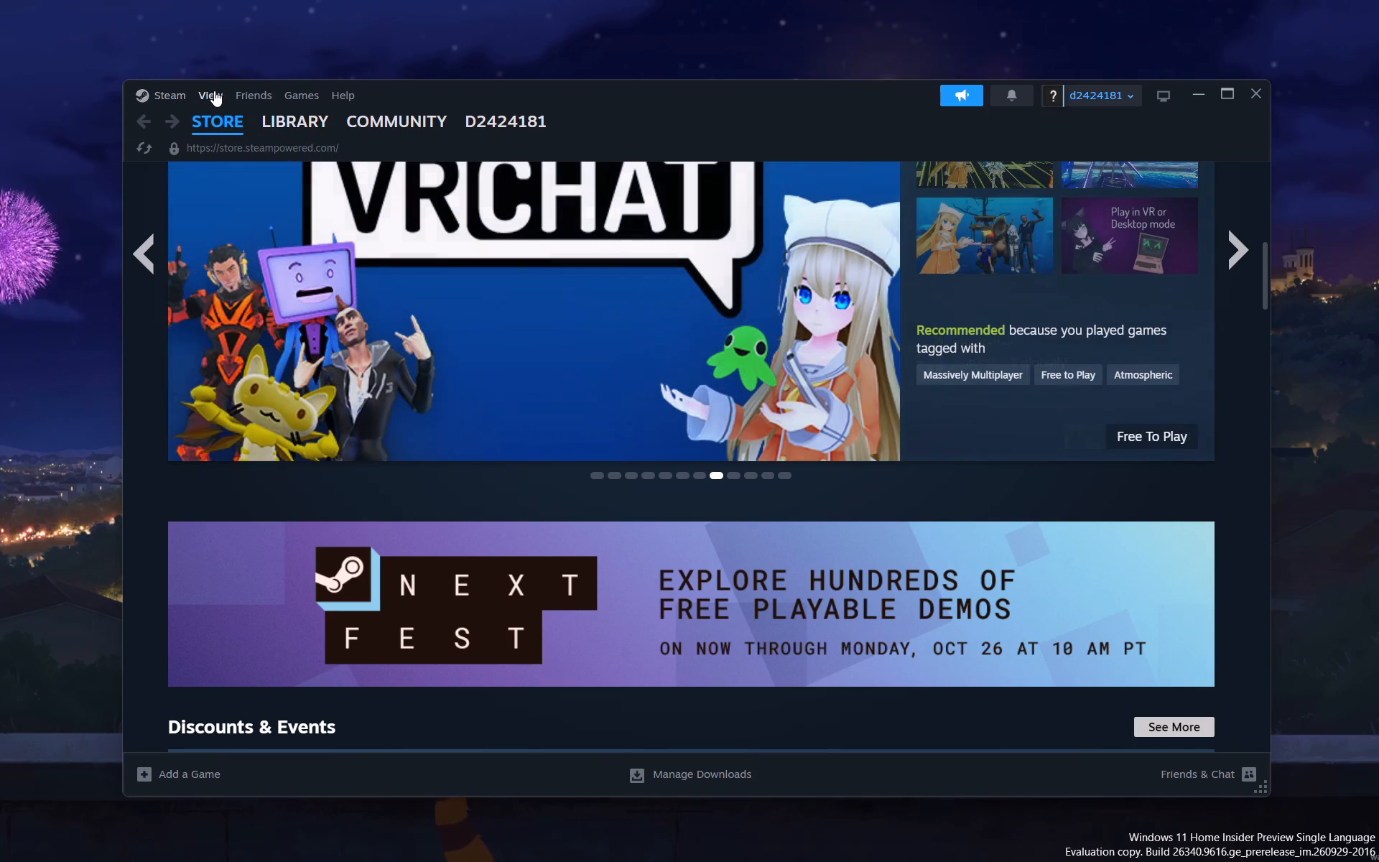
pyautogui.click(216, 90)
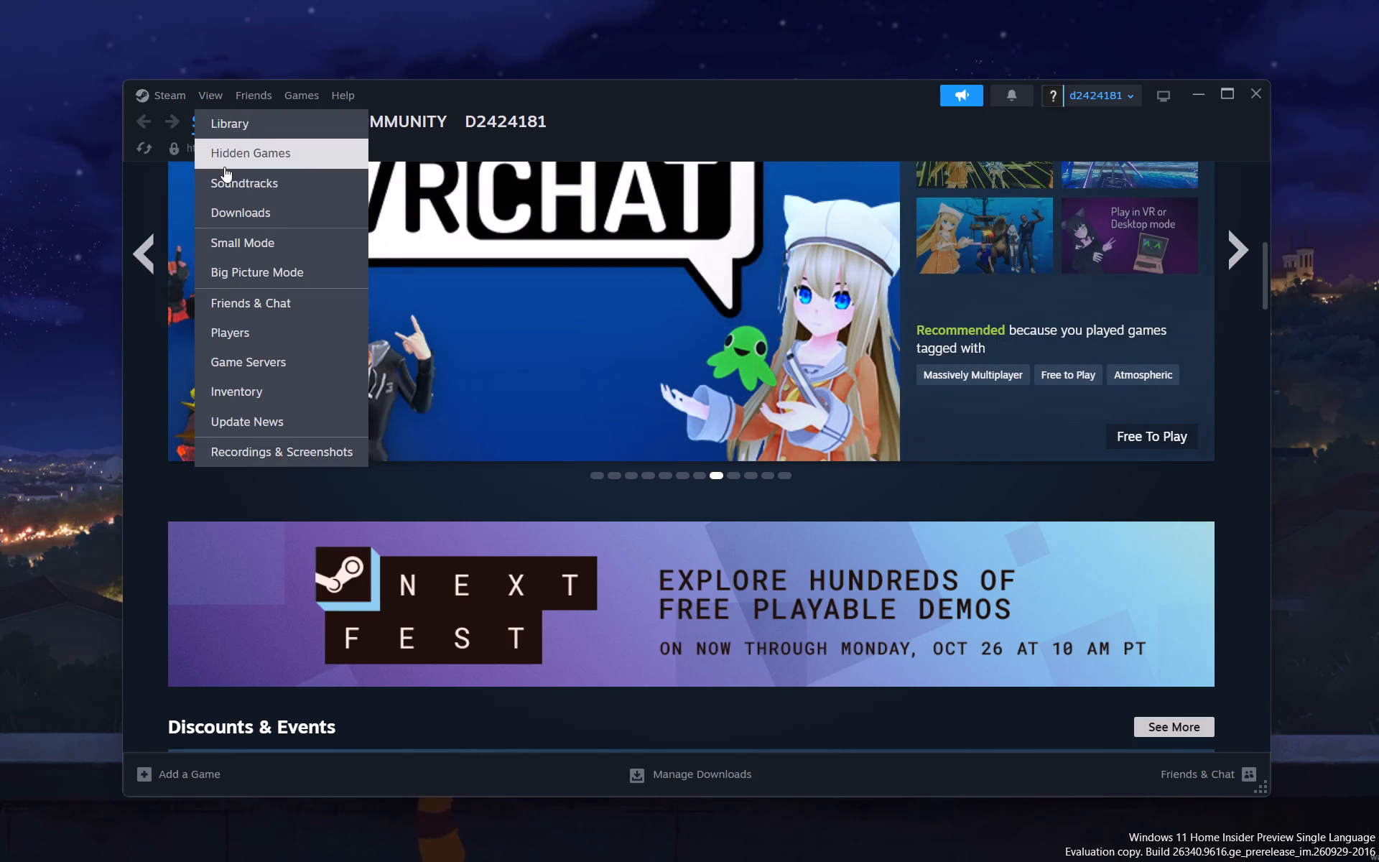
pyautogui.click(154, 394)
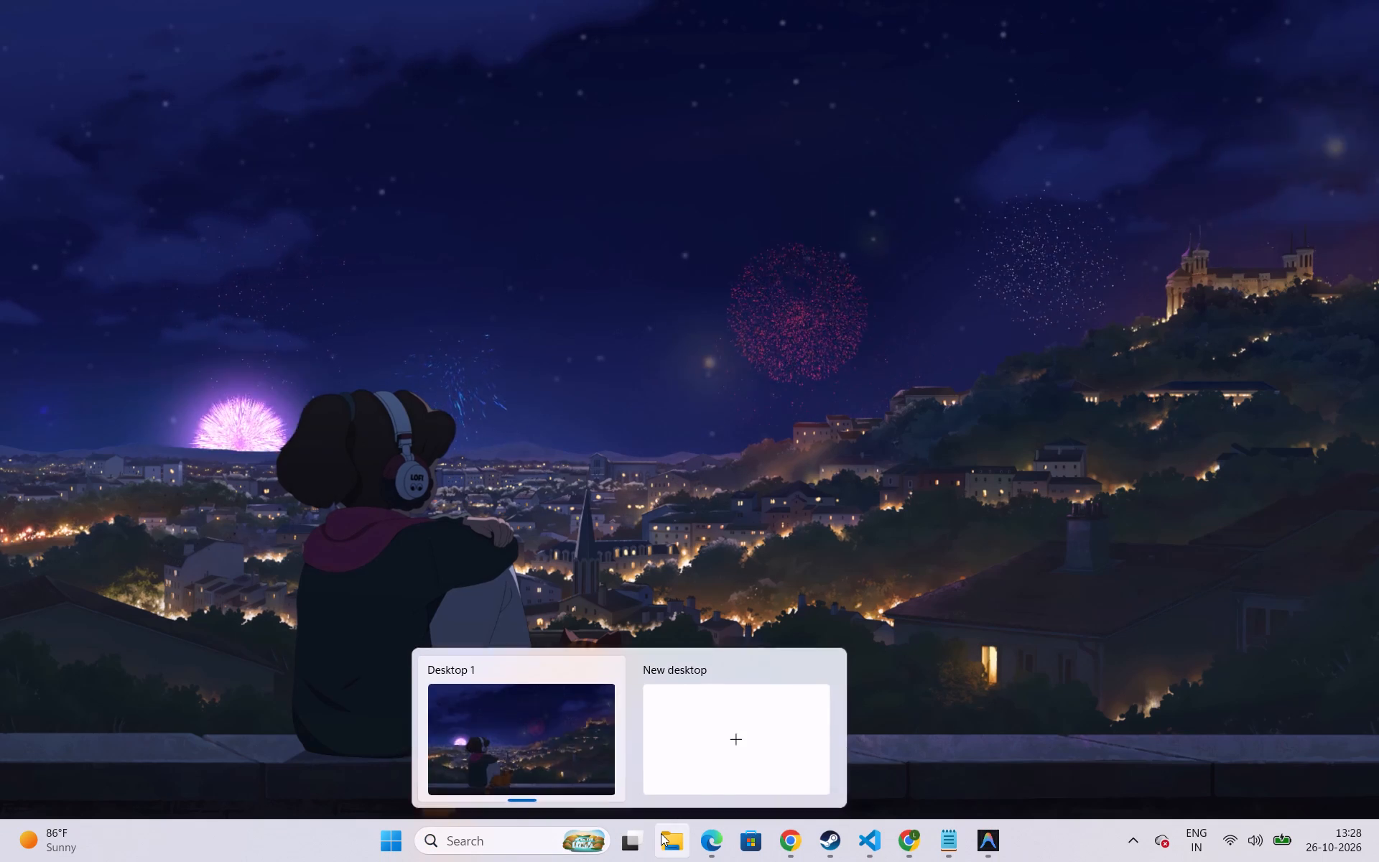
# Open the Downloads folder in File Explorer, look through its file list, and close the window.
pyautogui.click(661, 833)
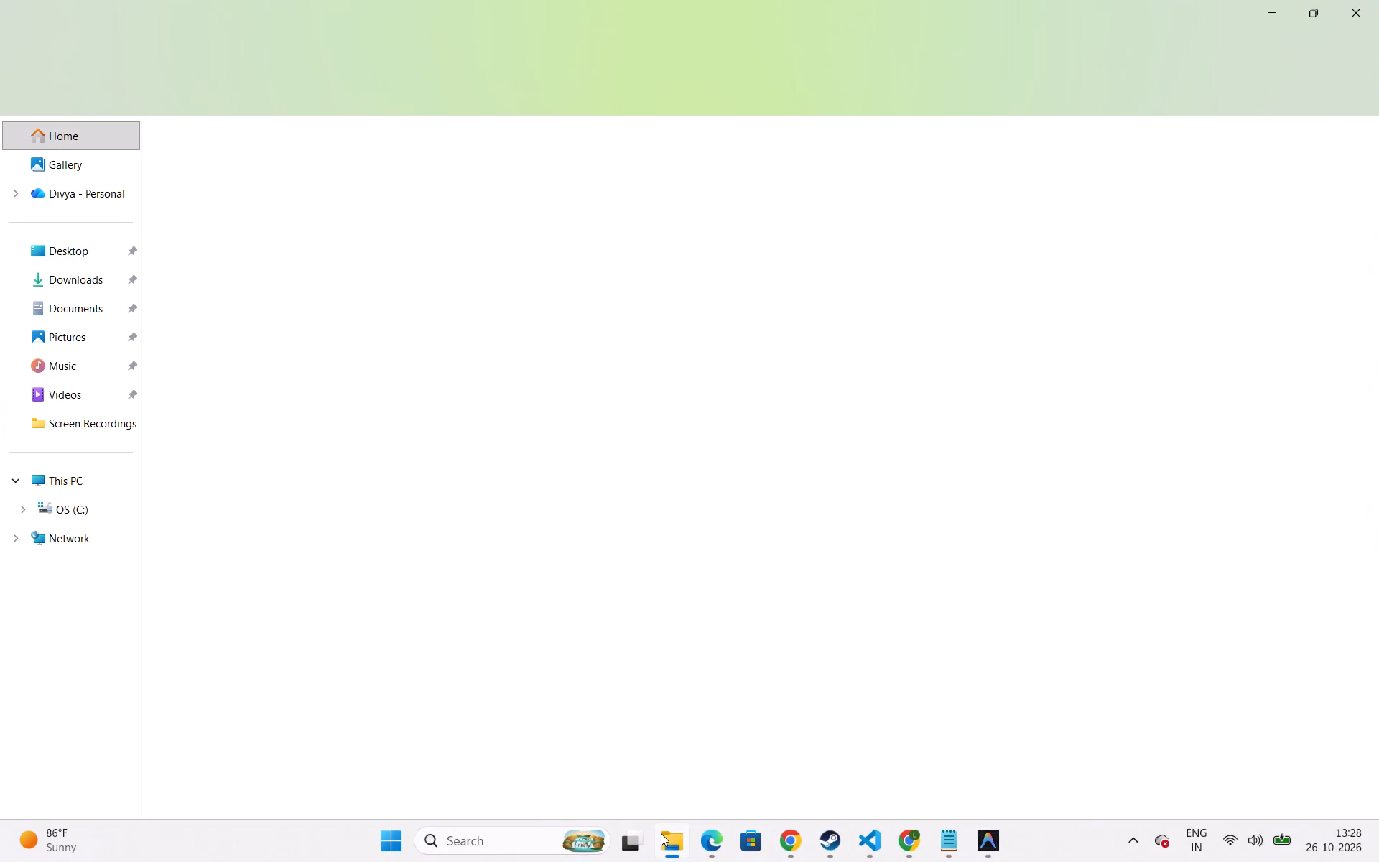
pyautogui.click(90, 273)
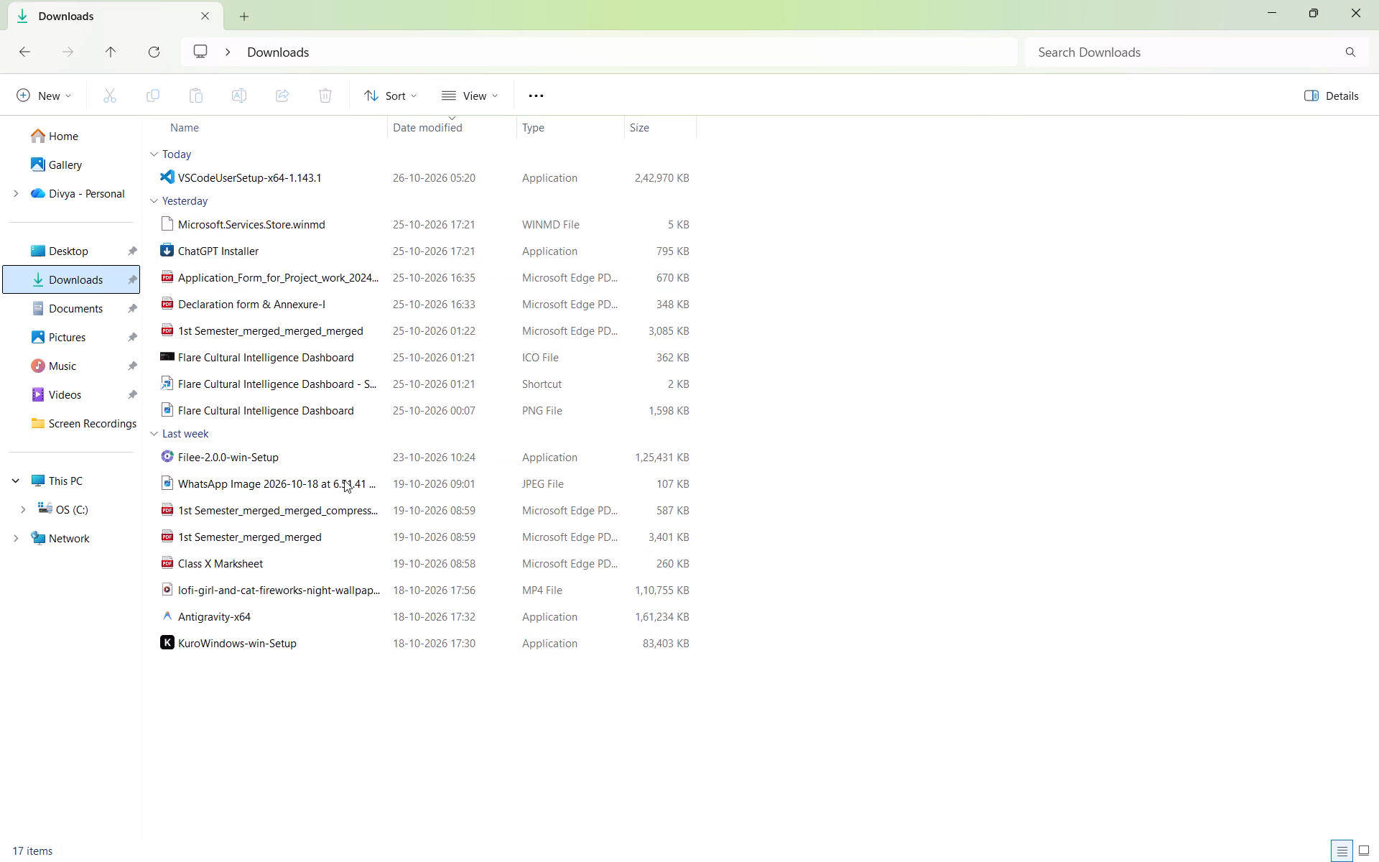
pyautogui.scroll(-2, 422, 557)
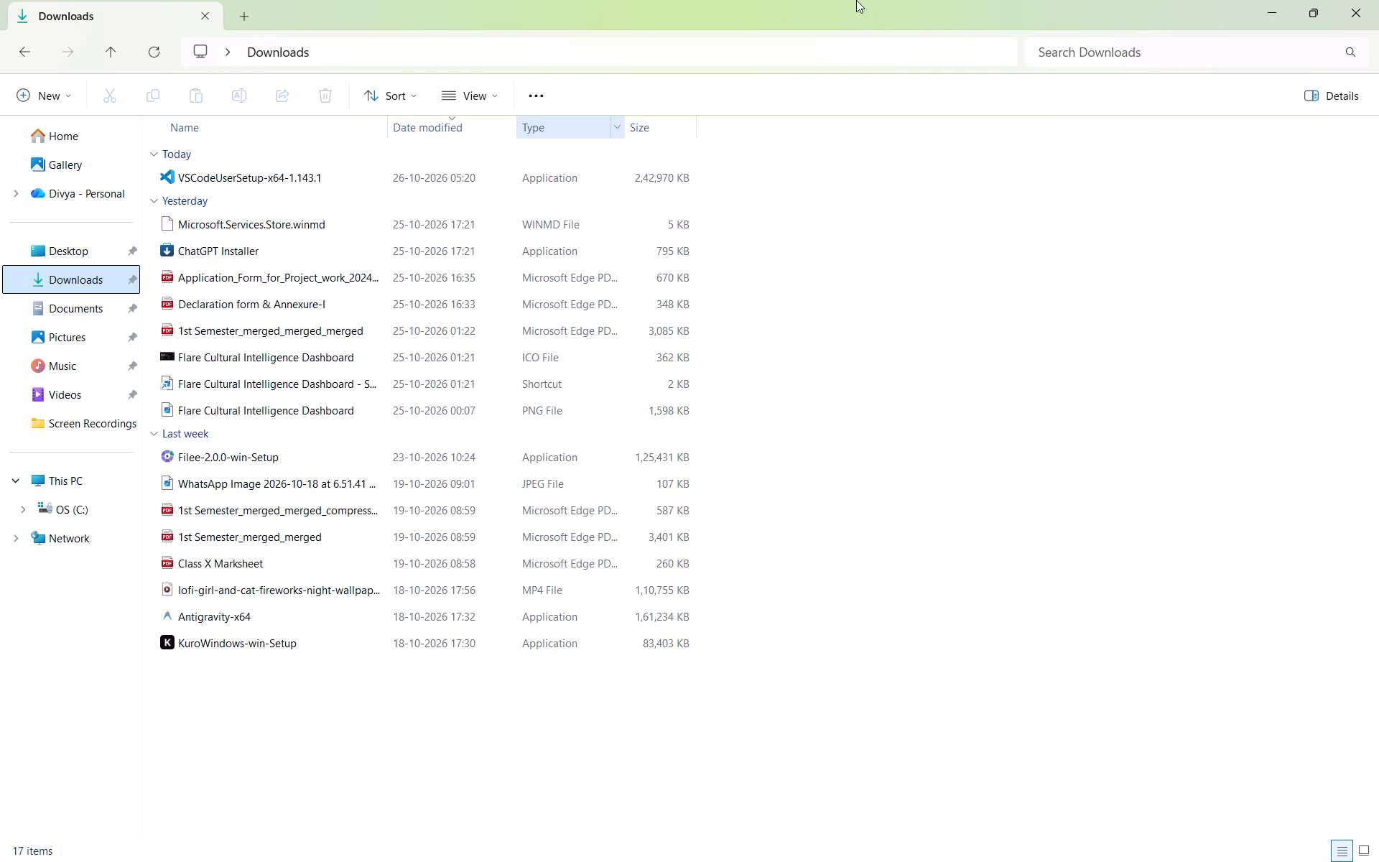
pyautogui.click(1355, 0)
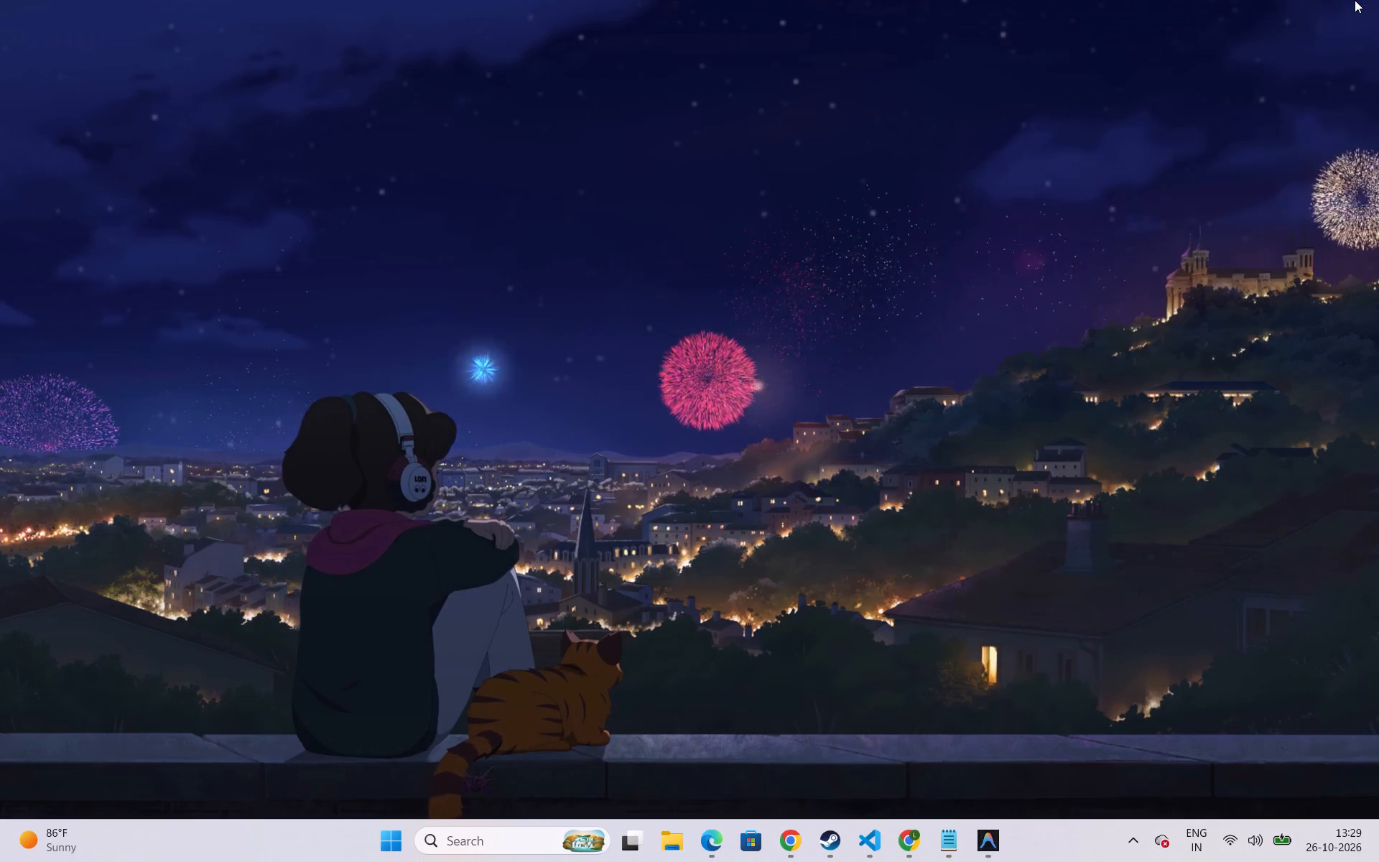
pyautogui.click(1355, 0)
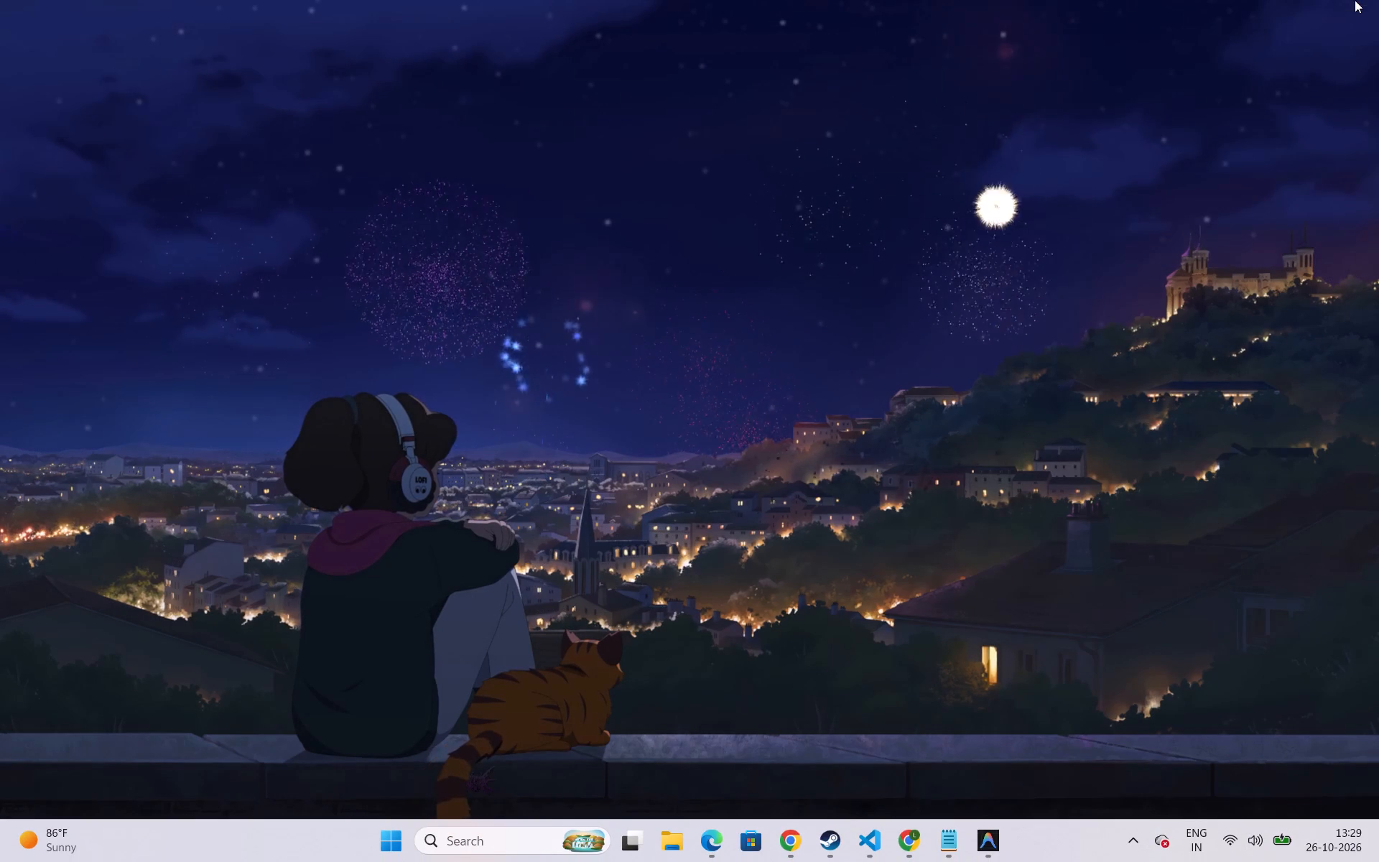